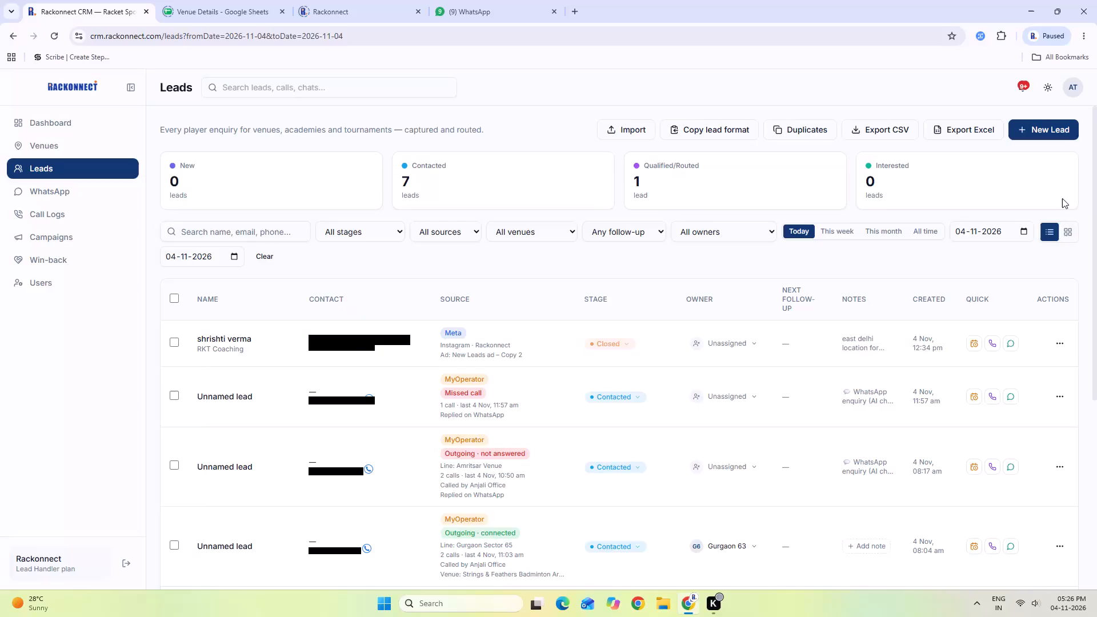
# Reload the Leads page filtered to today's enquiries.
pyautogui.click(52, 43)
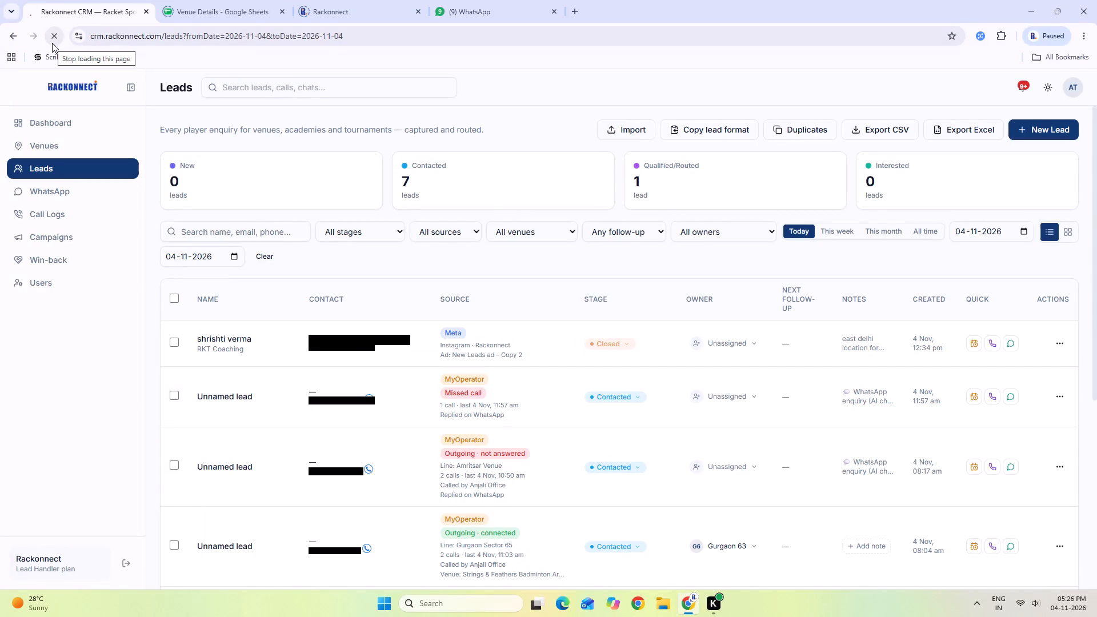
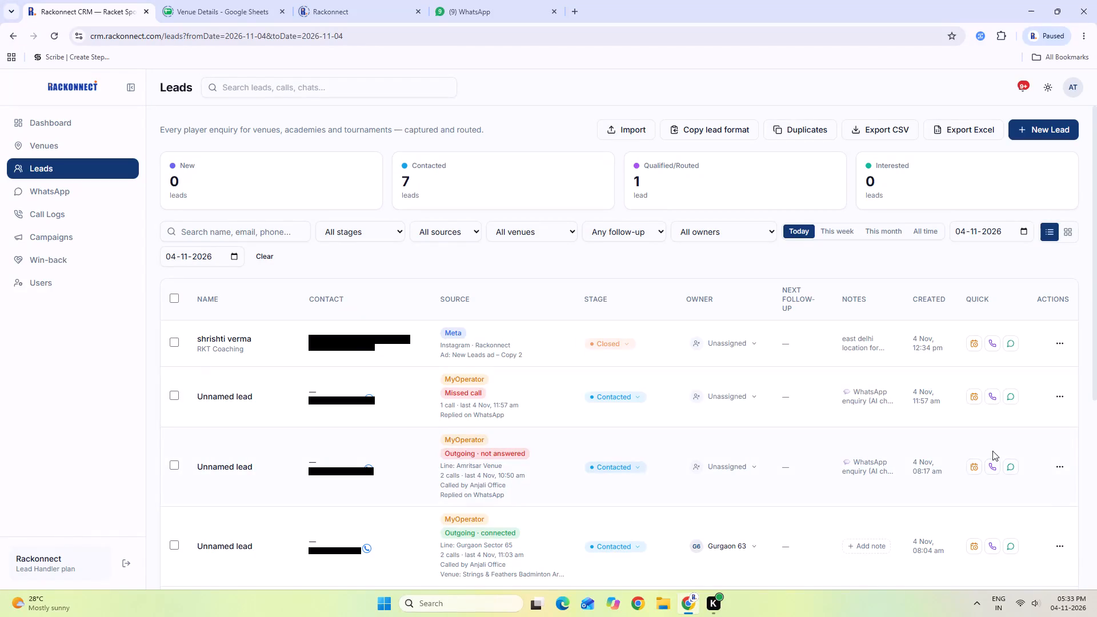
# Look through today's enquiries further down the Leads list, including their sources, stages and owners.
pyautogui.scroll(-2, 689, 403)
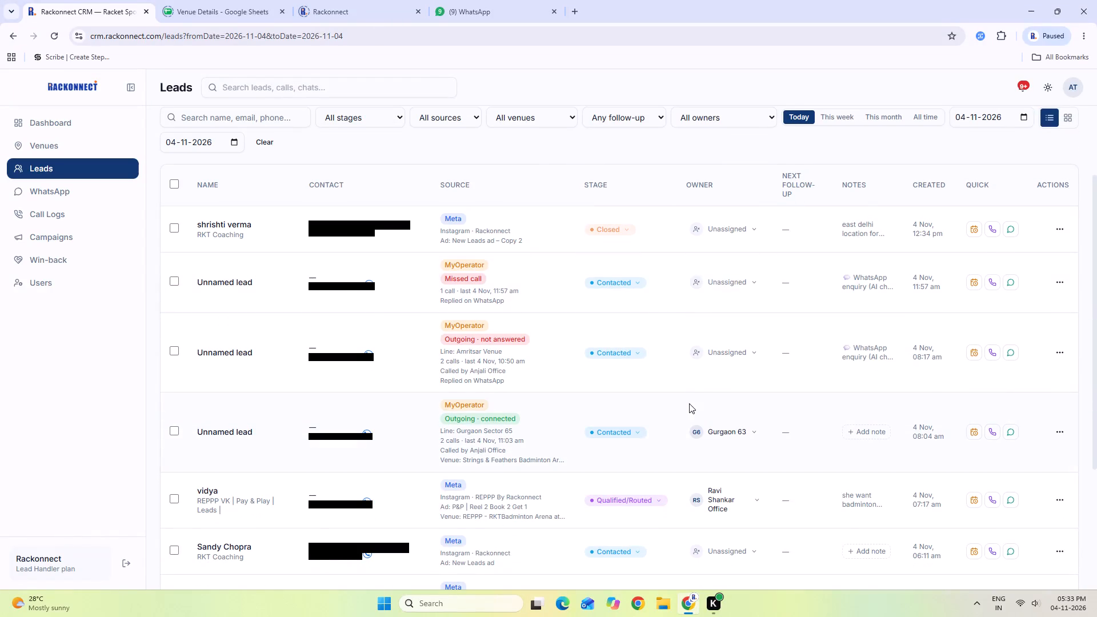
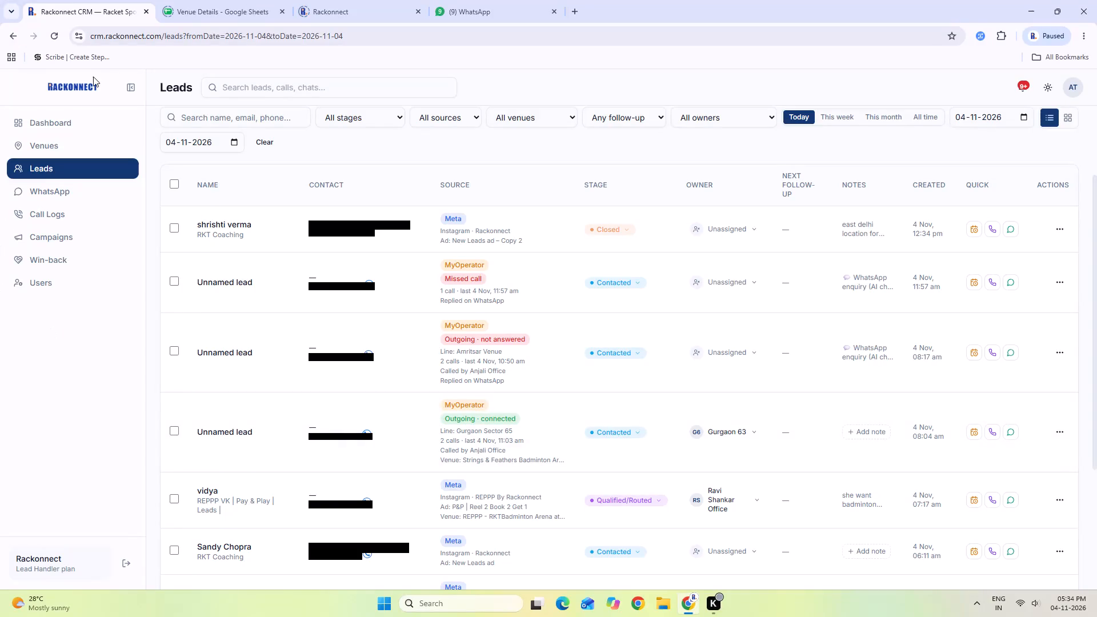
# Reload the Leads page and check today's refreshed enquiries through to the end of the list.
pyautogui.click(50, 33)
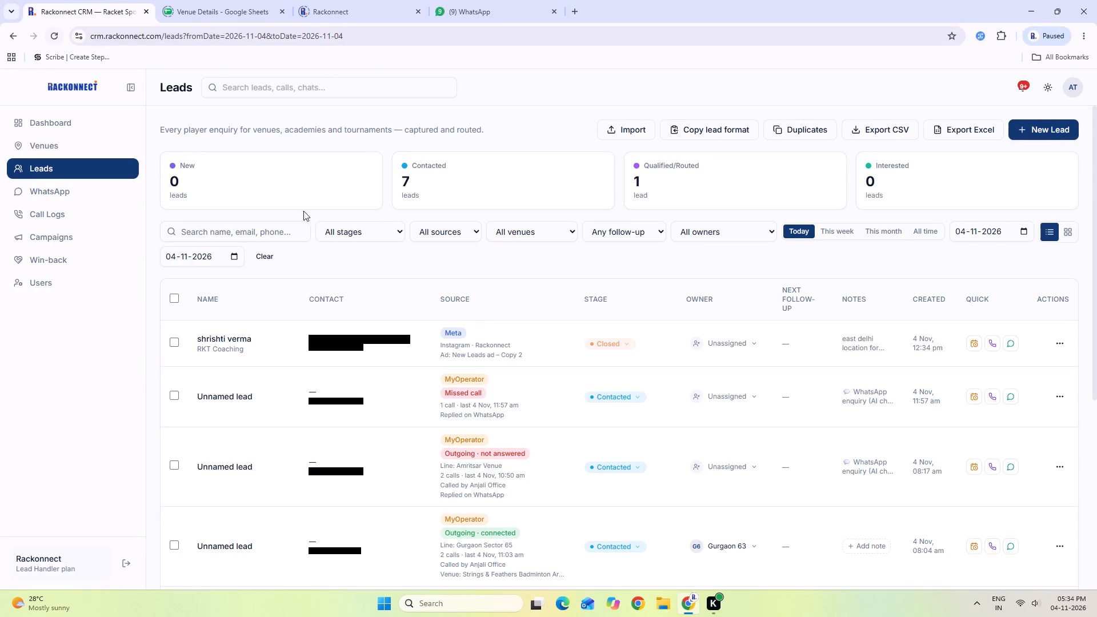
pyautogui.scroll(-10, 600, 348)
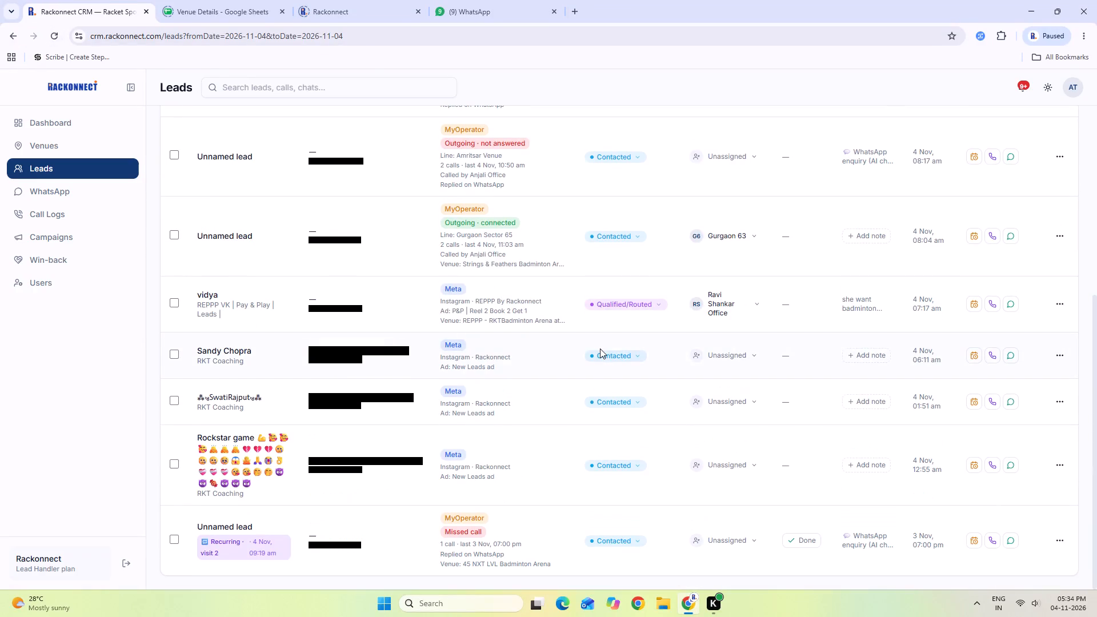
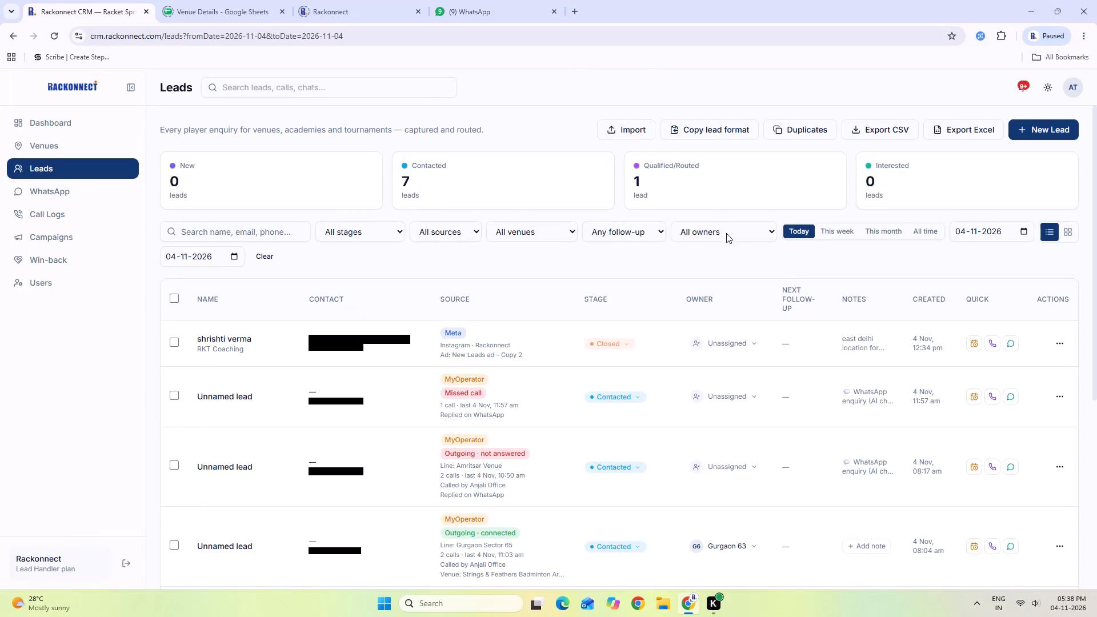
# Filter the leads list to those that have a follow-up, across all time.
pyautogui.click(639, 237)
pyautogui.click(632, 267)
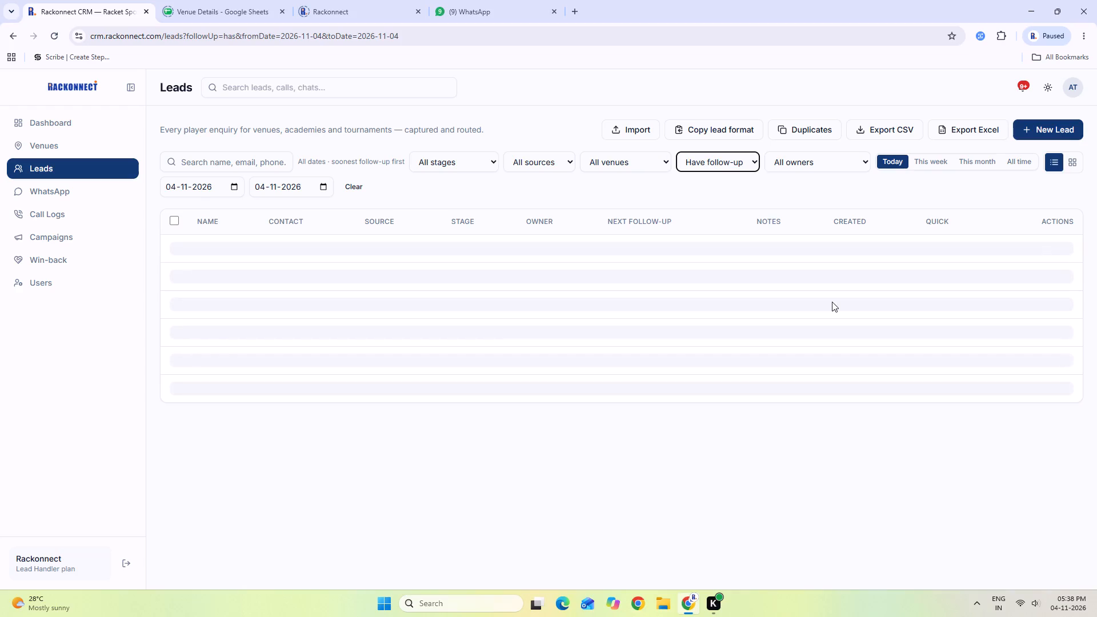
pyautogui.click(1024, 161)
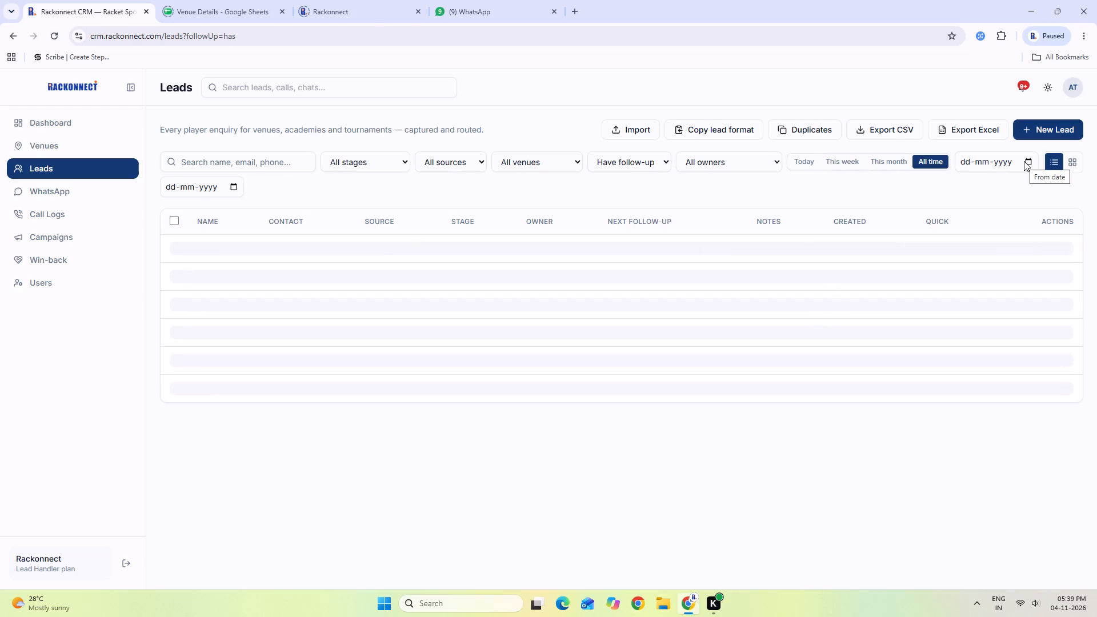
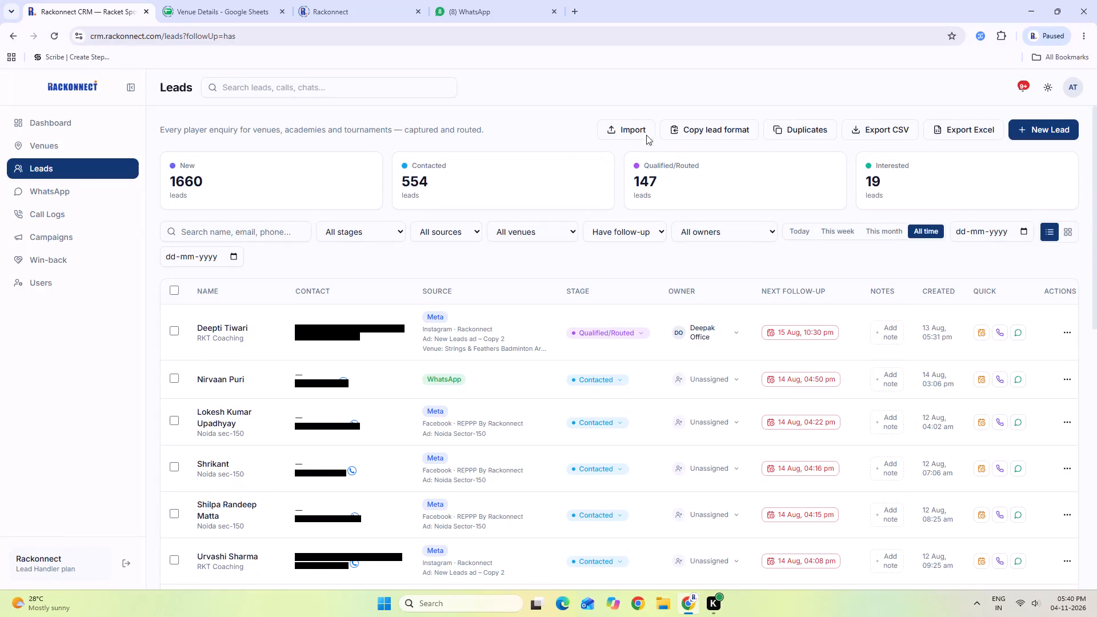
# Review the badminton trial call-back note on the follow-up due 15 Aug, 10:30 pm, and mark it done.
pyautogui.click(810, 336)
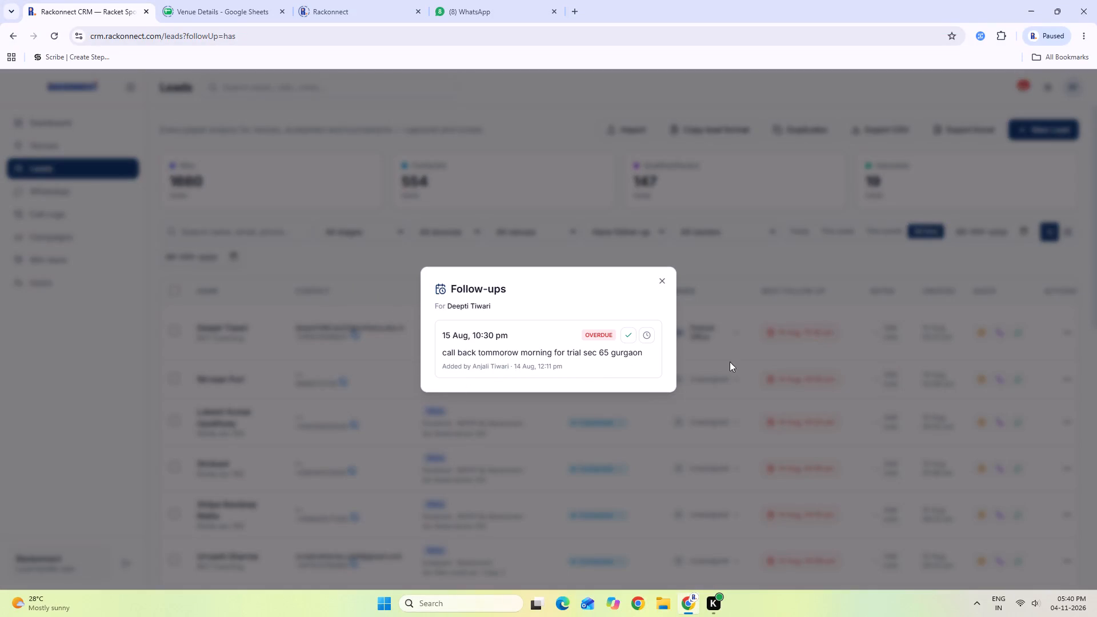
pyautogui.click(742, 348)
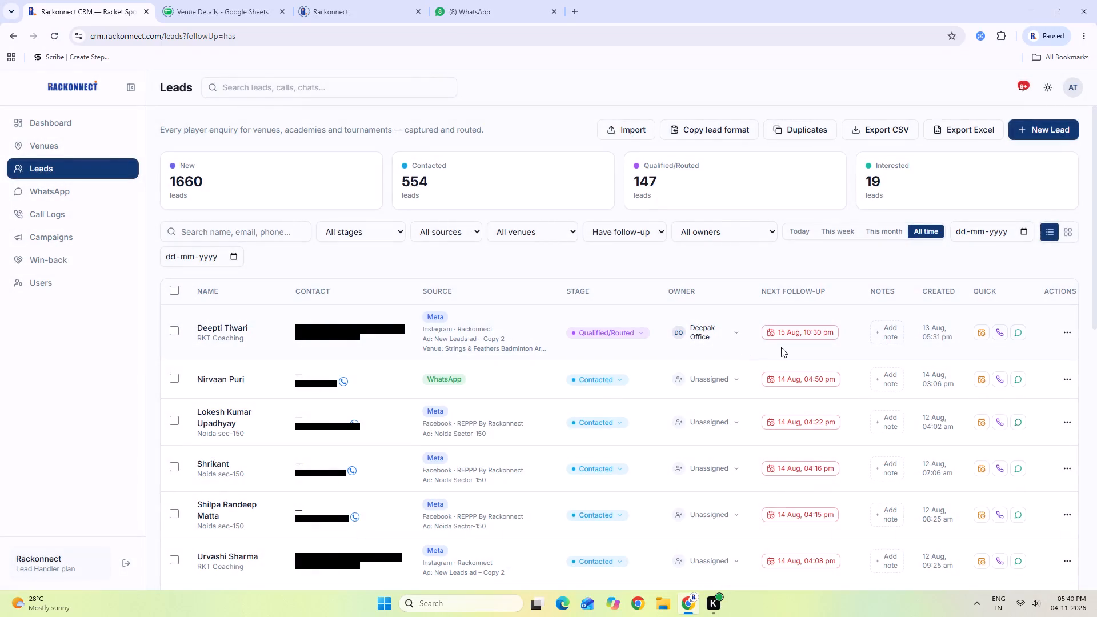
pyautogui.click(814, 339)
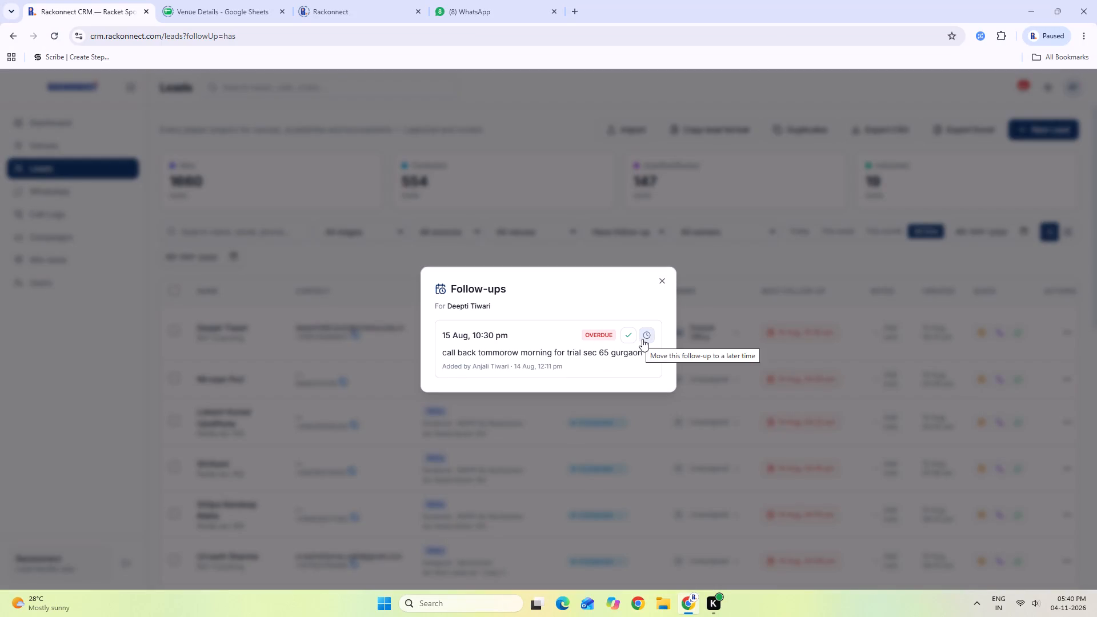
pyautogui.click(621, 334)
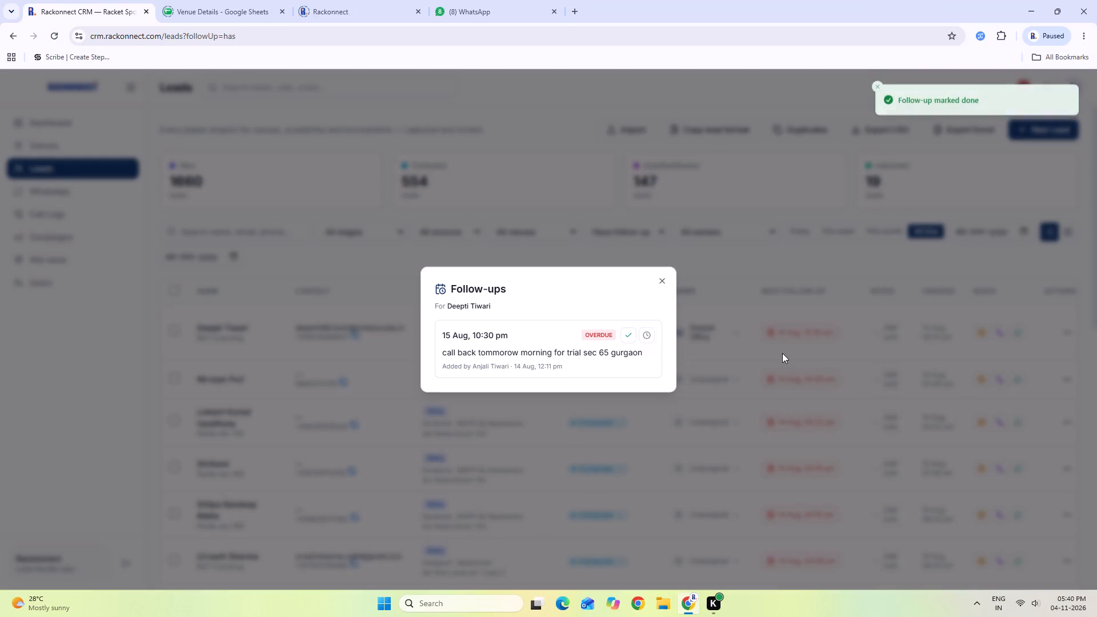
# Mark the overdue follow-ups due 14 Aug at 04:50 pm and 14 Aug at 04:22 pm as done.
pyautogui.click(802, 323)
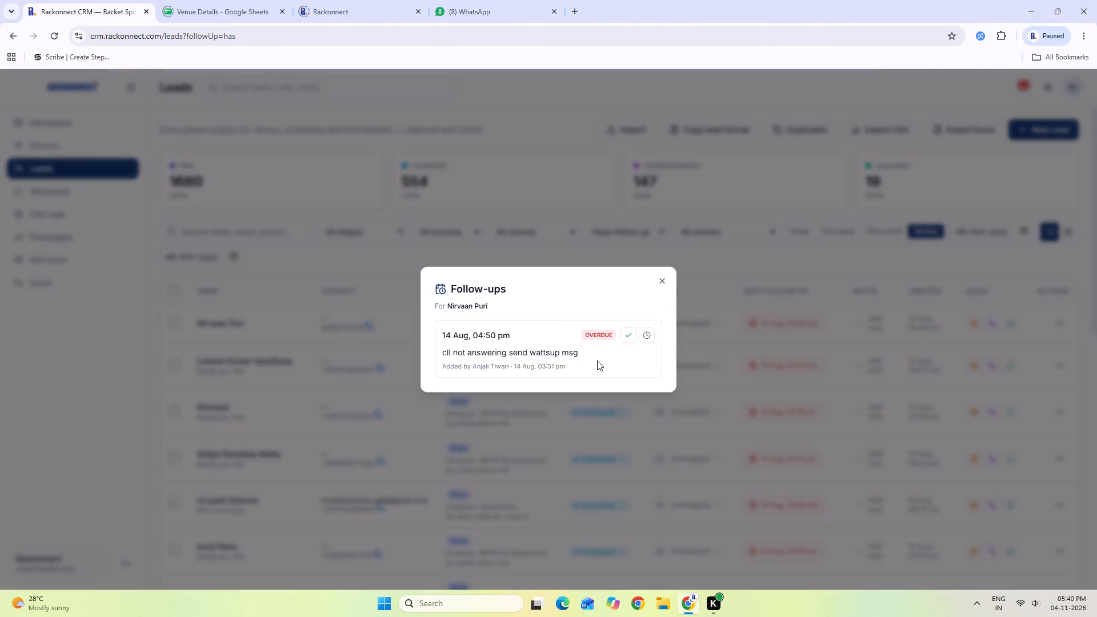
pyautogui.click(631, 330)
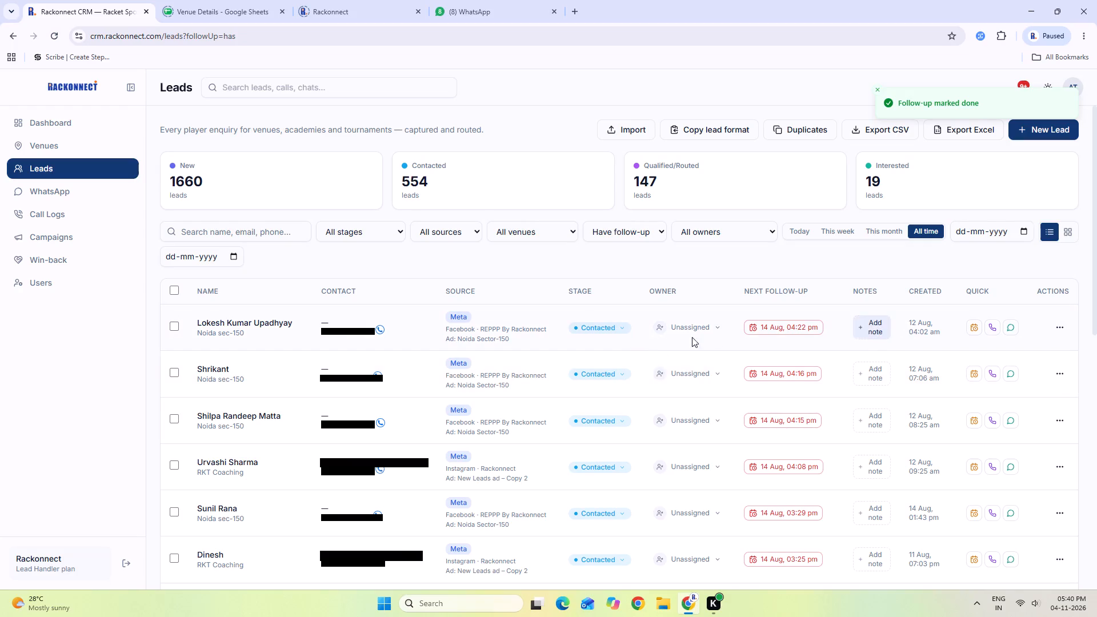
pyautogui.click(779, 324)
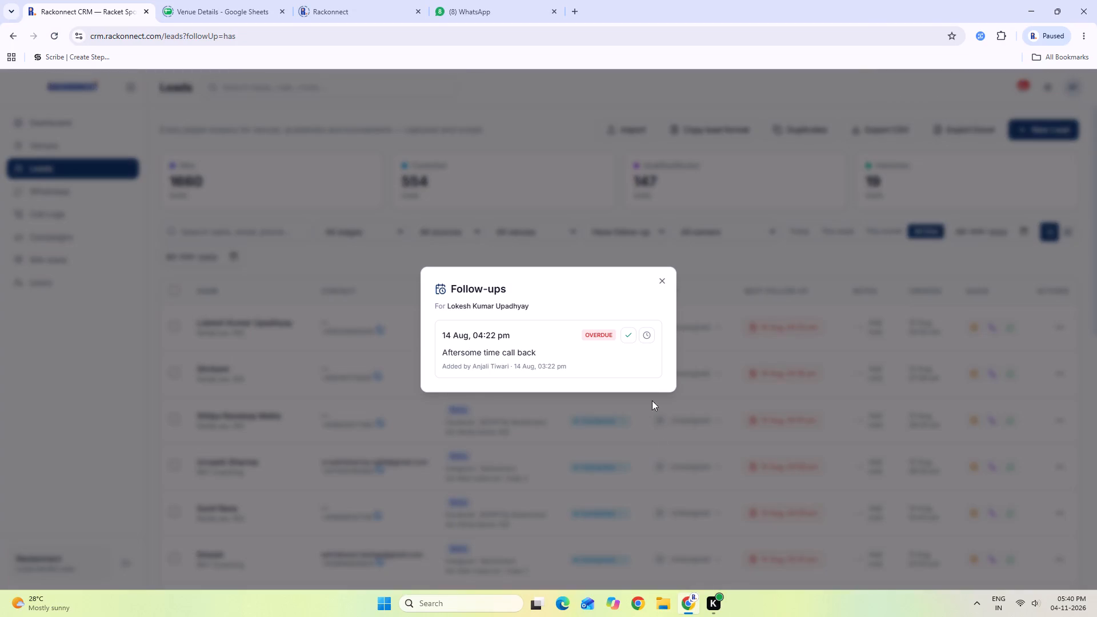
pyautogui.click(622, 339)
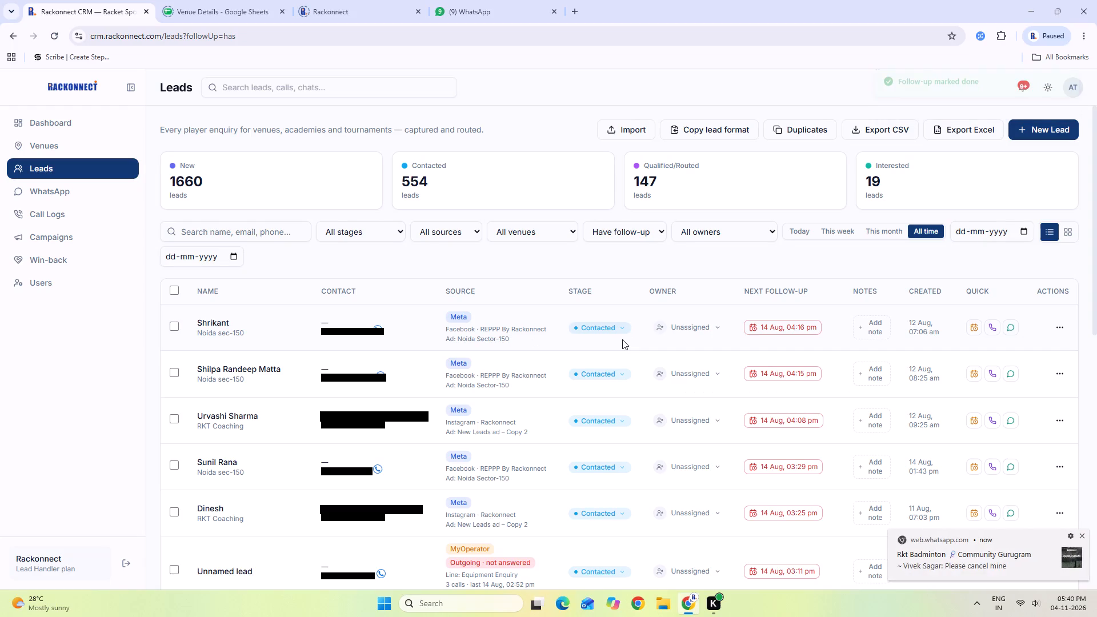
# Mark the overdue 14 Aug follow-ups of the first four listed leads as done, in order: 04:16 pm, 04:15 pm, 04:08 pm and 03:29 pm.
pyautogui.click(771, 326)
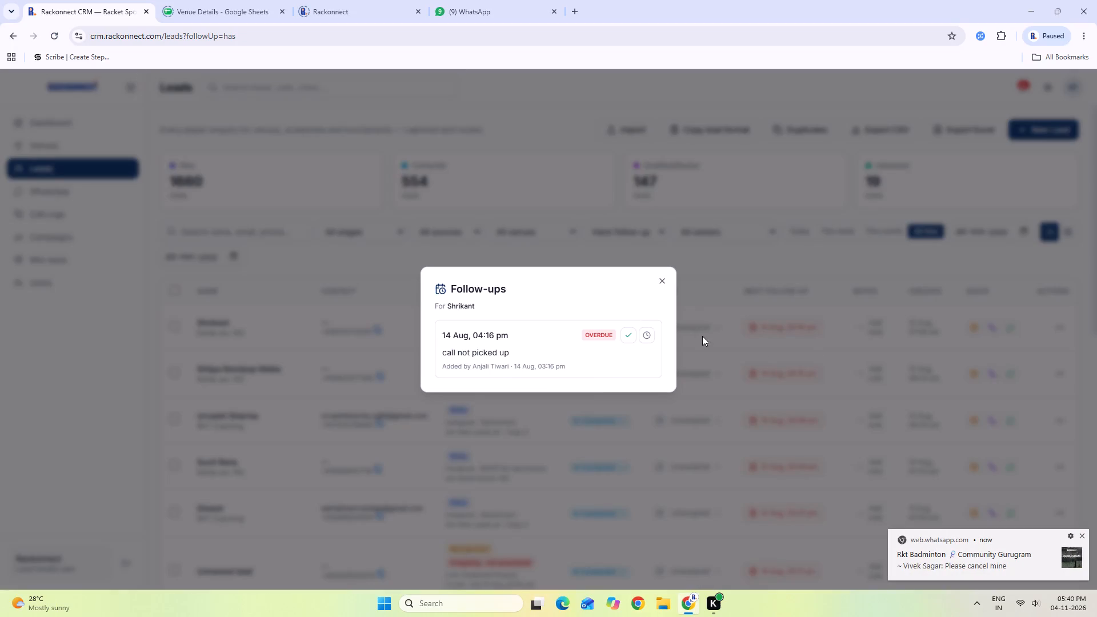
pyautogui.click(630, 330)
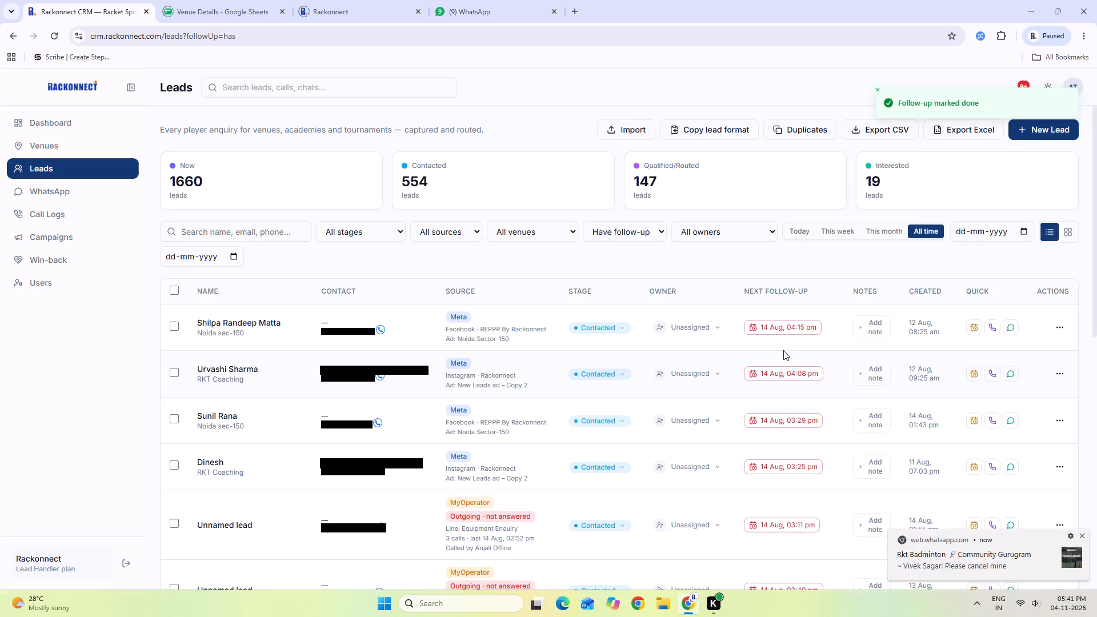
pyautogui.click(788, 327)
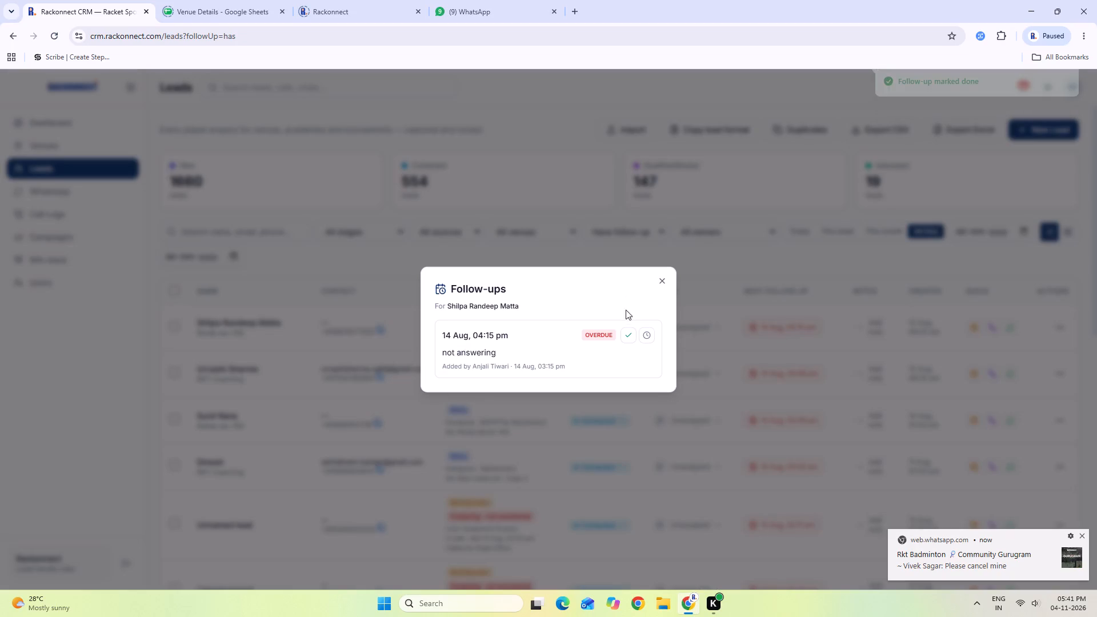
pyautogui.click(628, 335)
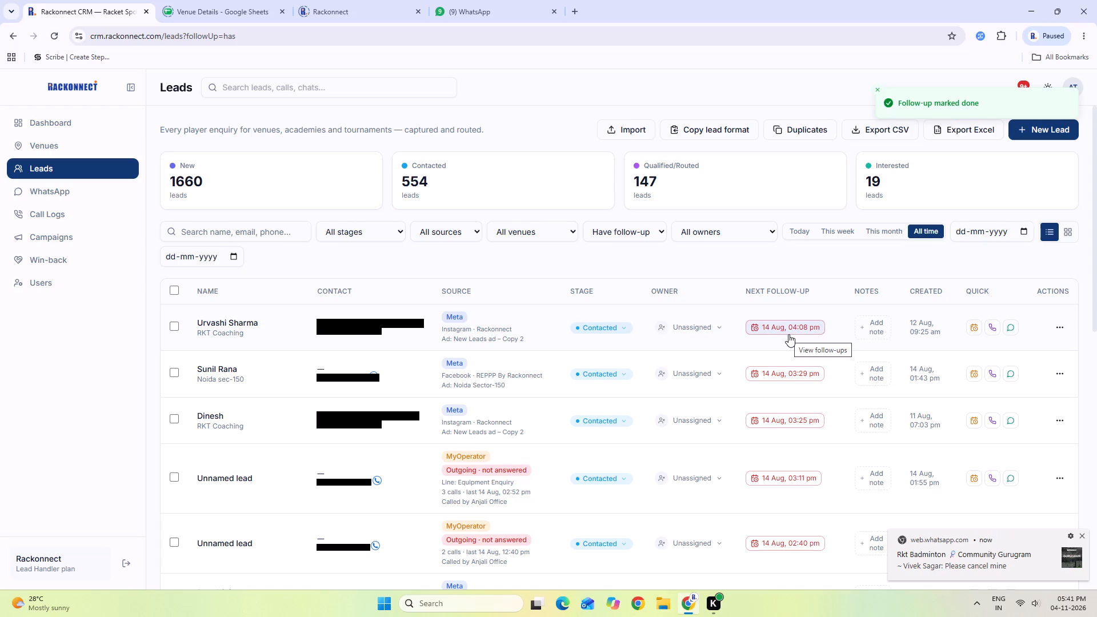
pyautogui.click(788, 334)
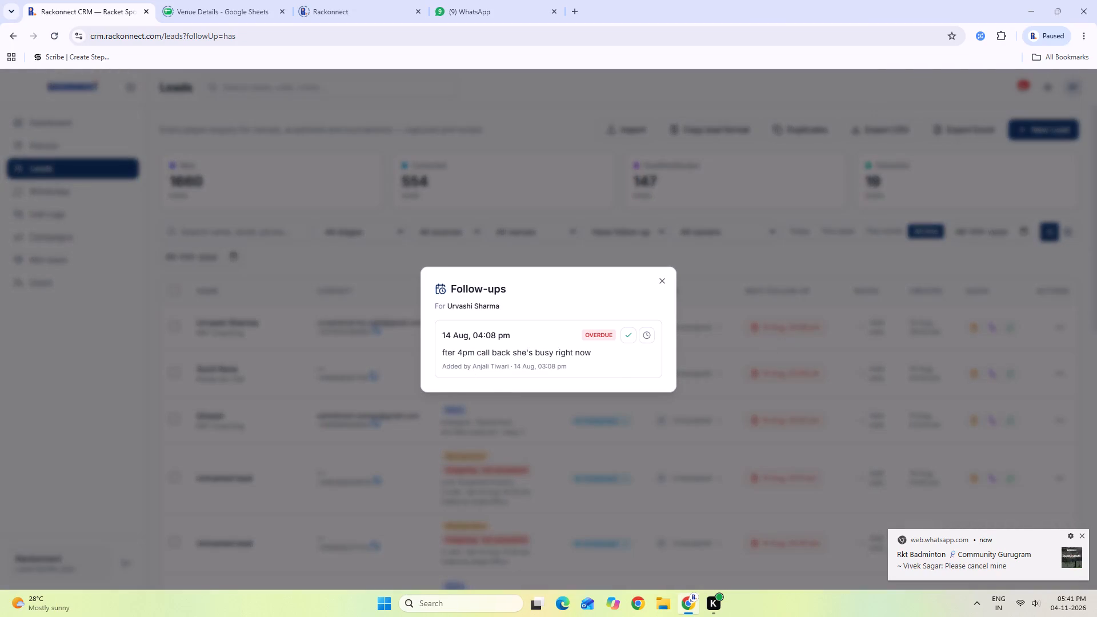
pyautogui.click(629, 331)
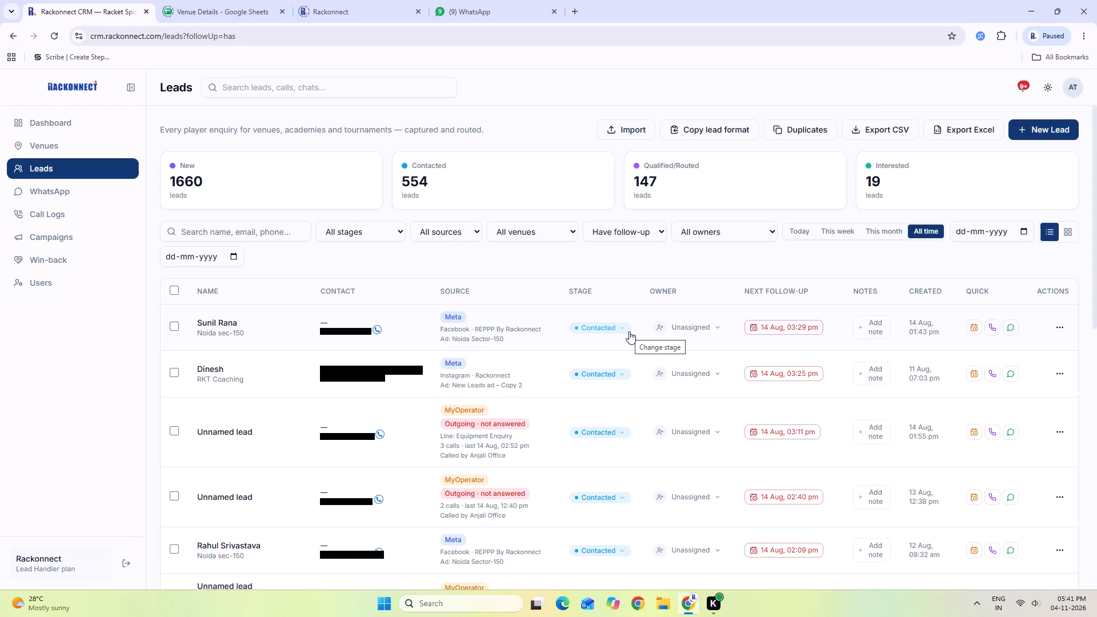
pyautogui.click(781, 328)
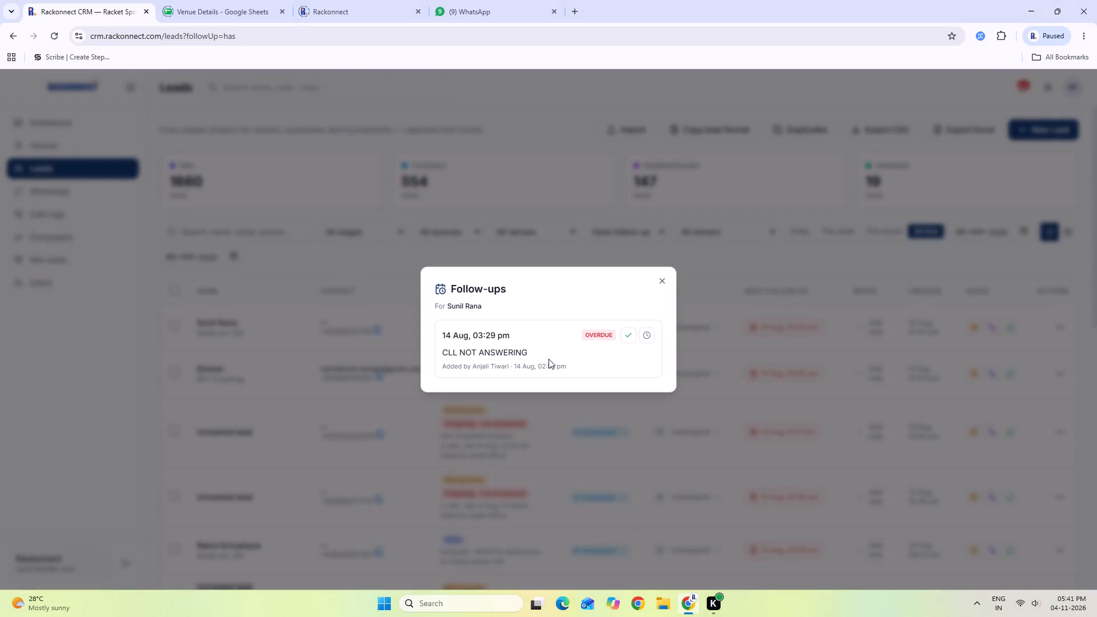
pyautogui.click(624, 331)
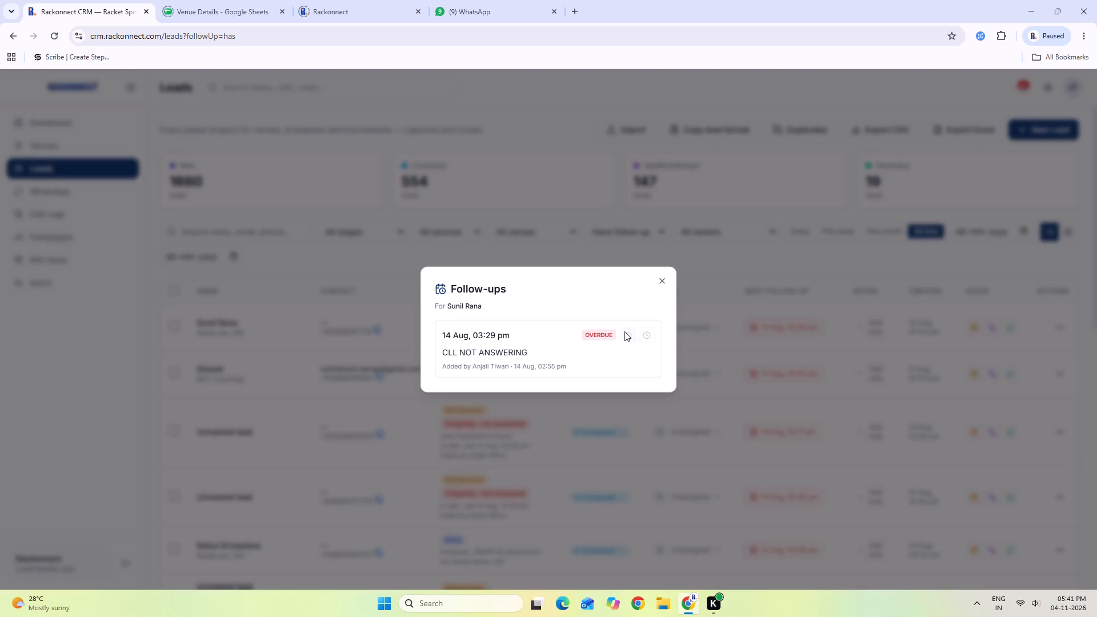
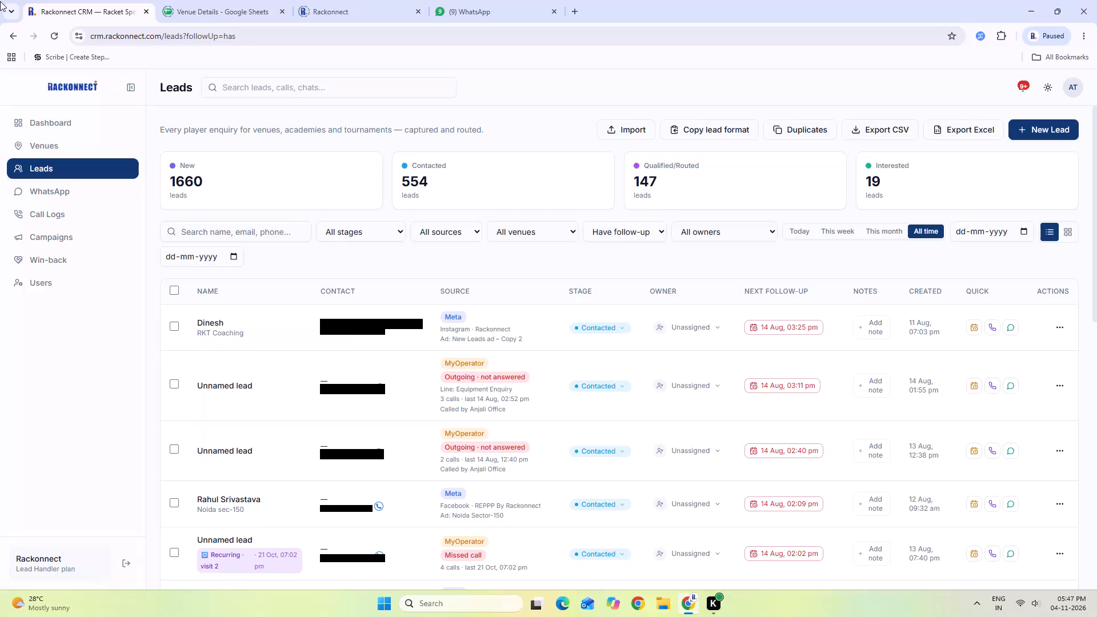
# Mark the next four overdue 14 Aug follow-ups in the leads list as done, in order: 03:25 pm, 03:11 pm, 02:40 pm and 02:09 pm.
pyautogui.click(786, 334)
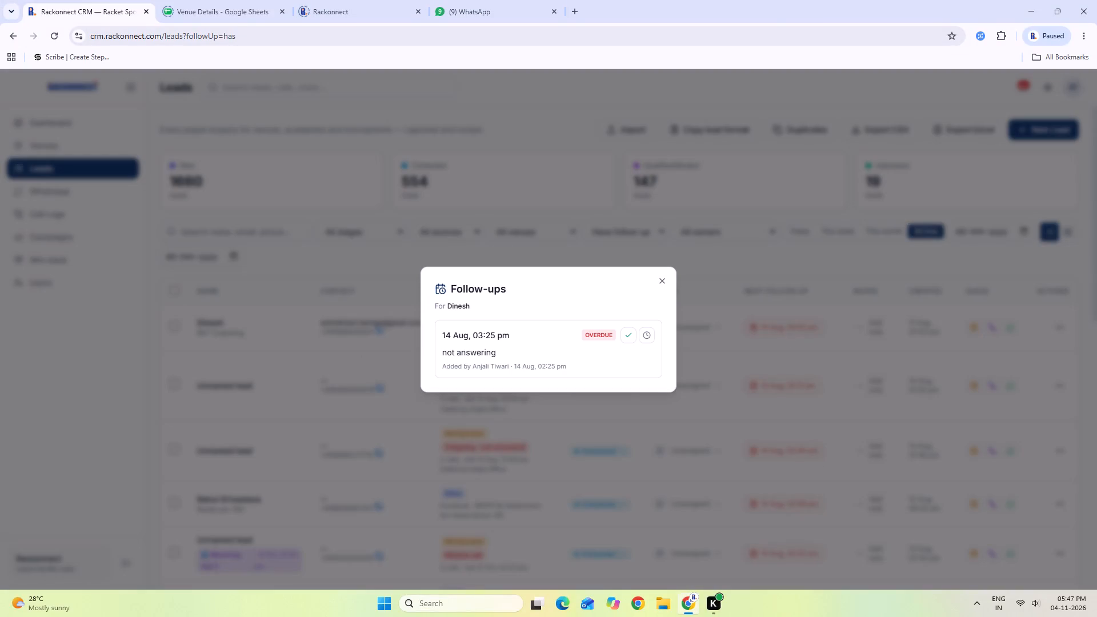
pyautogui.click(632, 334)
pyautogui.click(790, 339)
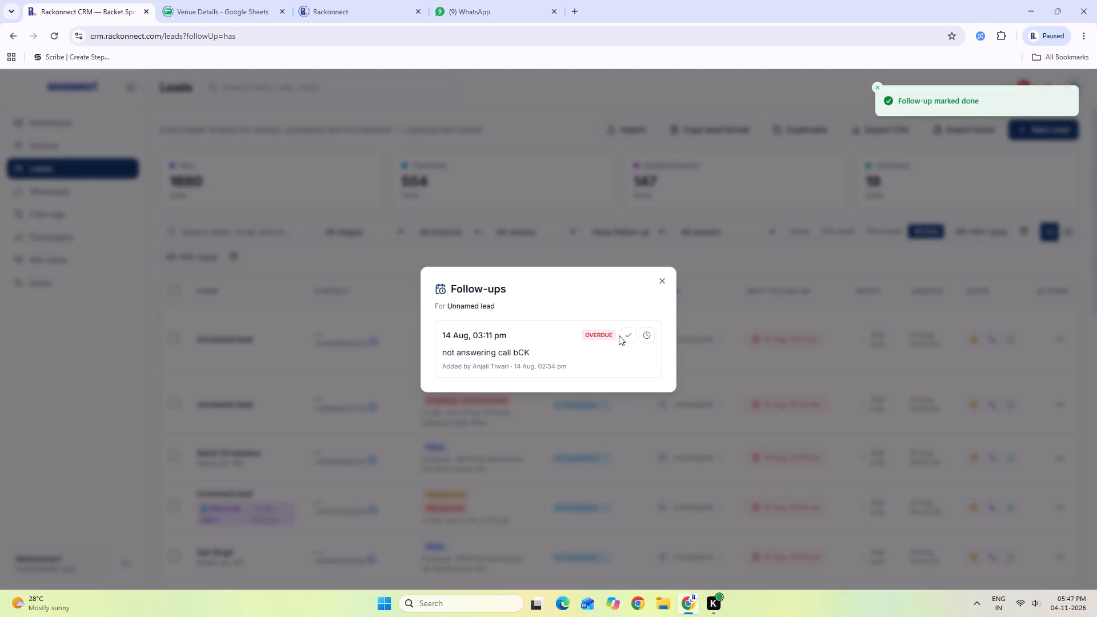
pyautogui.click(627, 332)
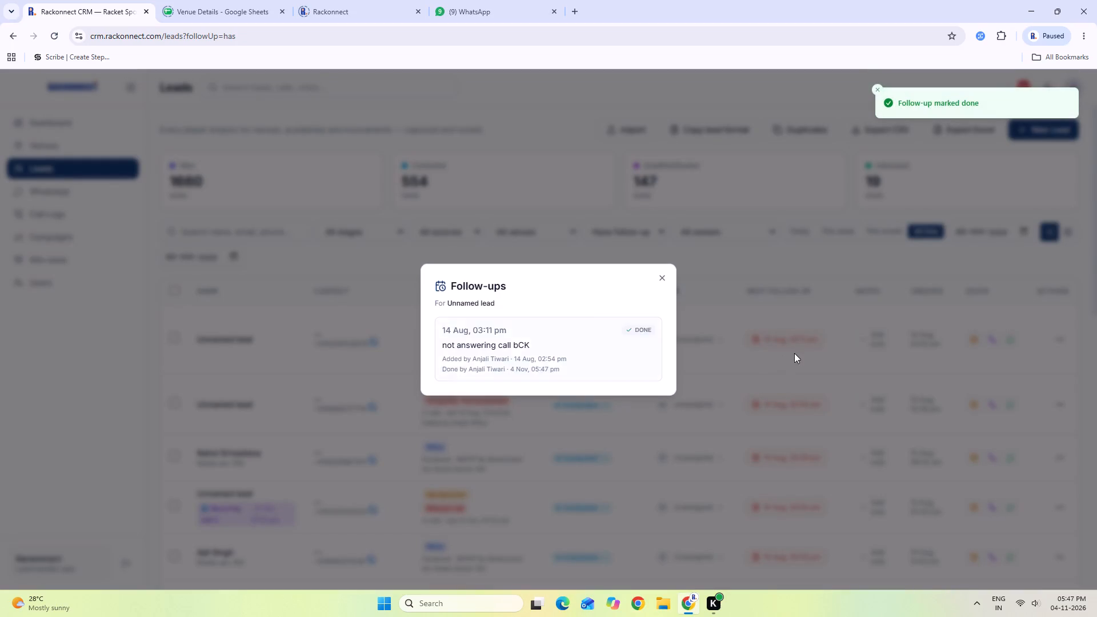
pyautogui.click(794, 331)
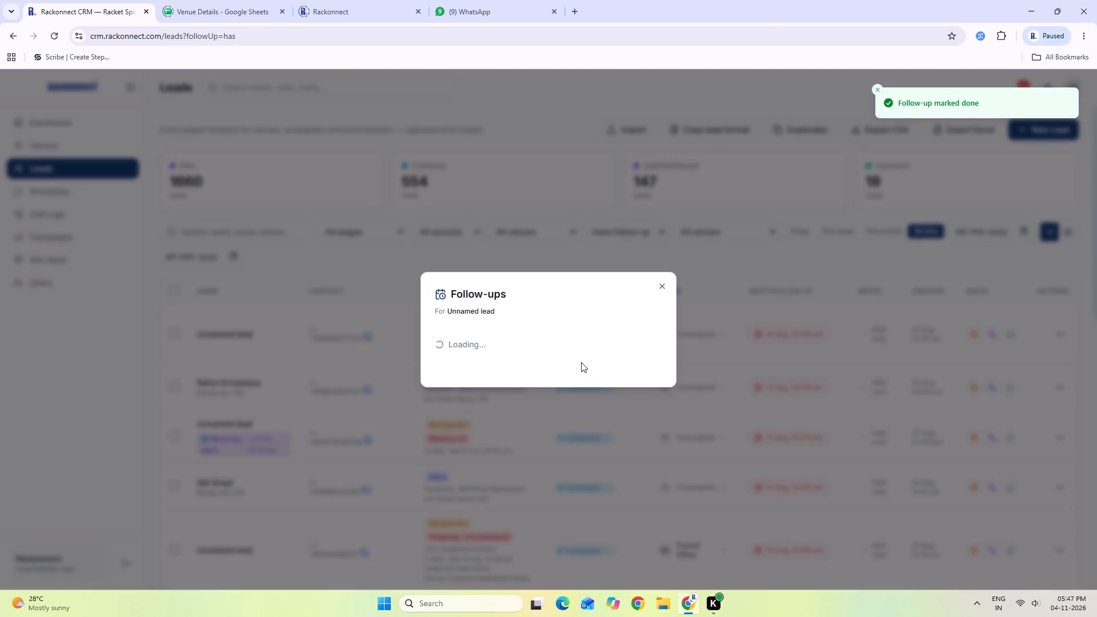
pyautogui.click(629, 335)
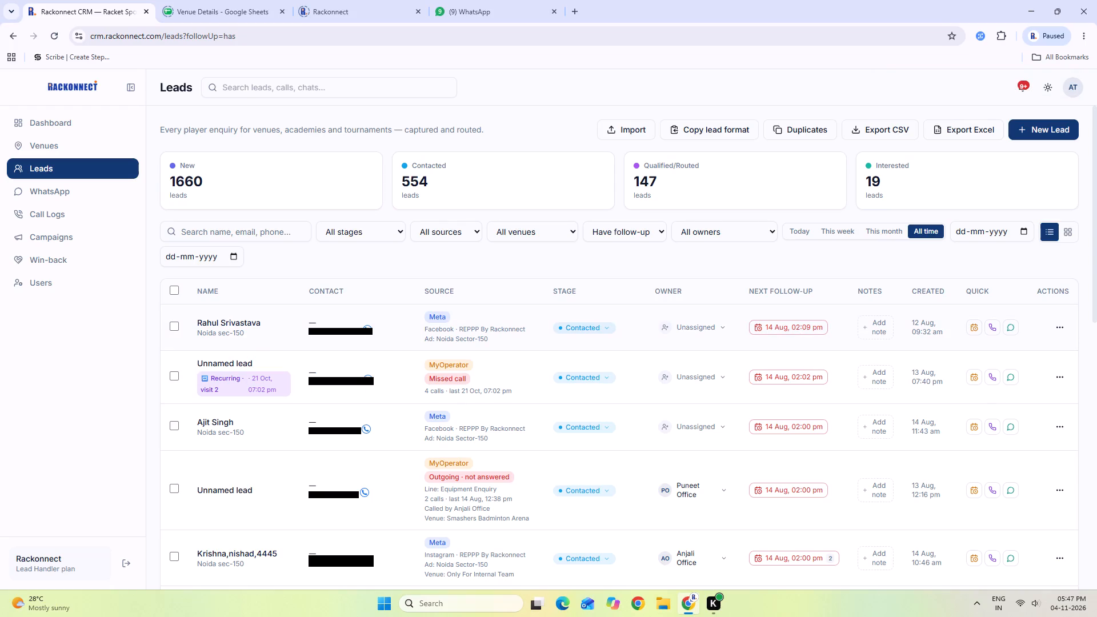
pyautogui.click(816, 331)
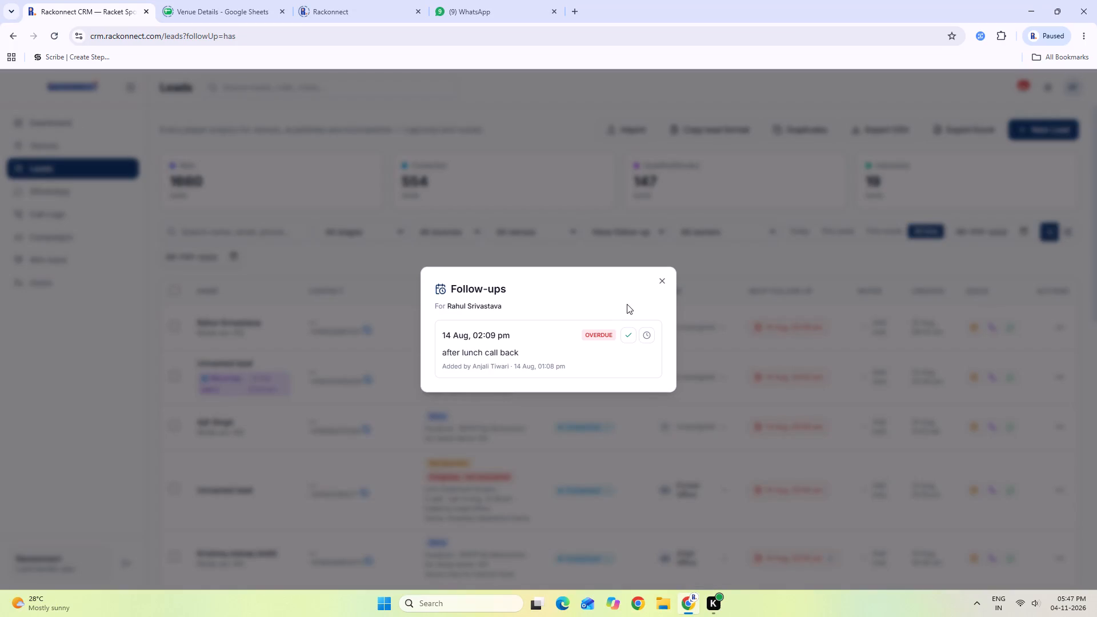
pyautogui.click(628, 334)
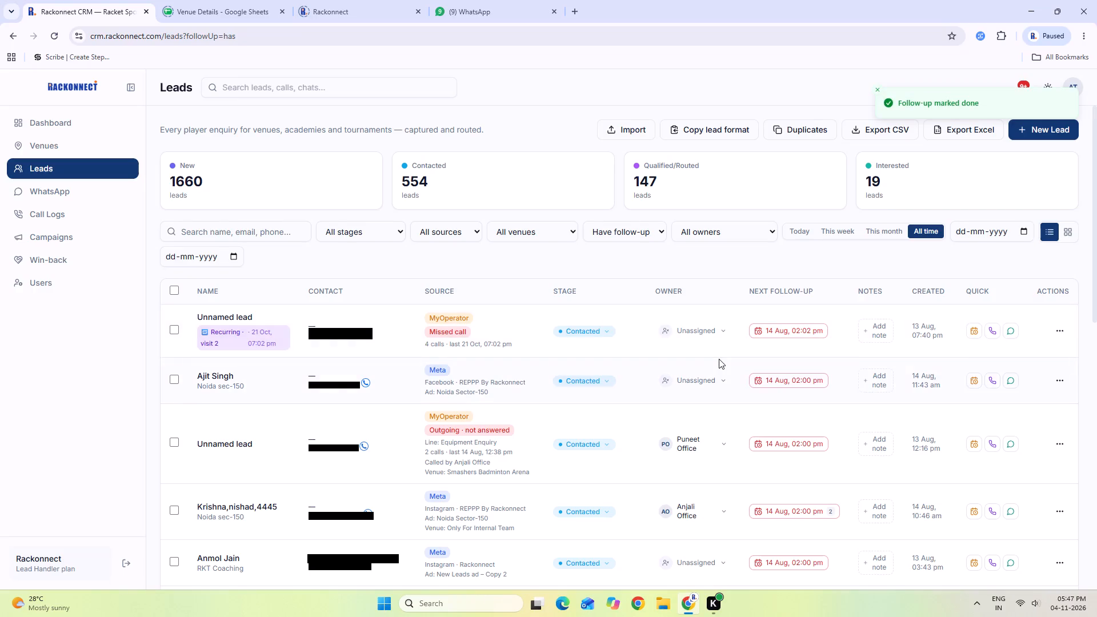
# Mark the 14 Aug, 02:02 pm follow-up as done, followed by the first two listed 02:00 pm follow-ups.
pyautogui.click(800, 336)
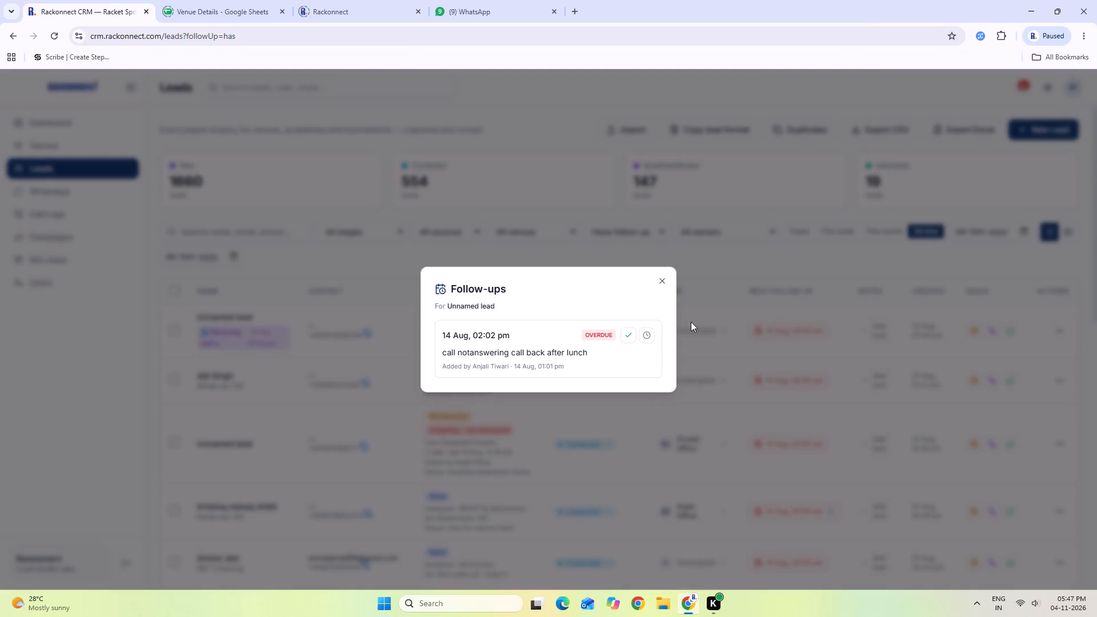
pyautogui.click(630, 340)
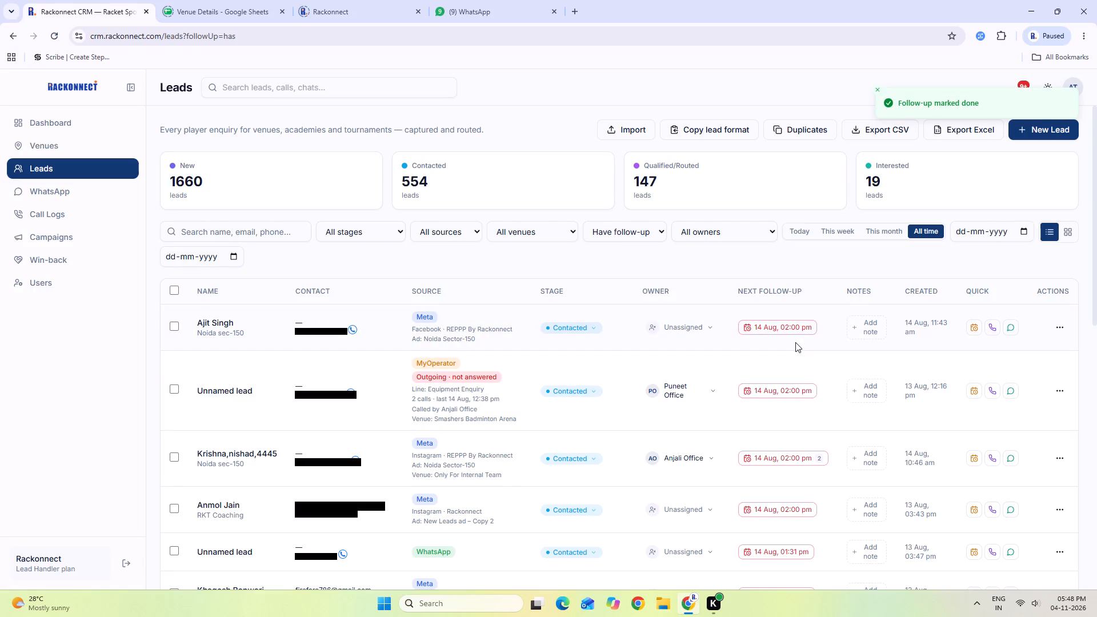
pyautogui.click(789, 325)
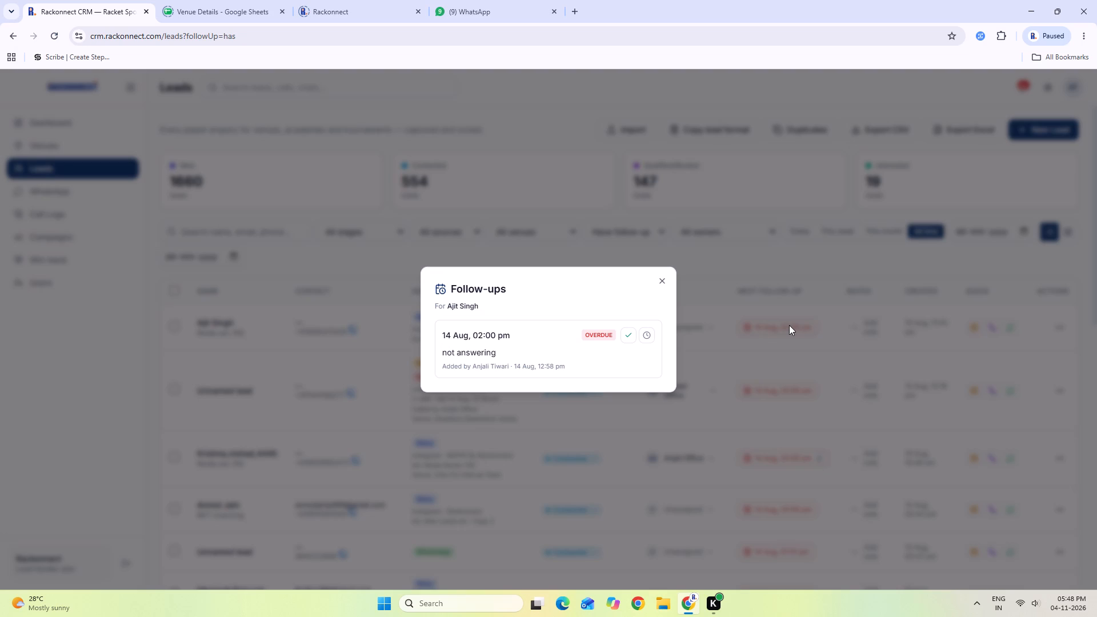
pyautogui.click(624, 340)
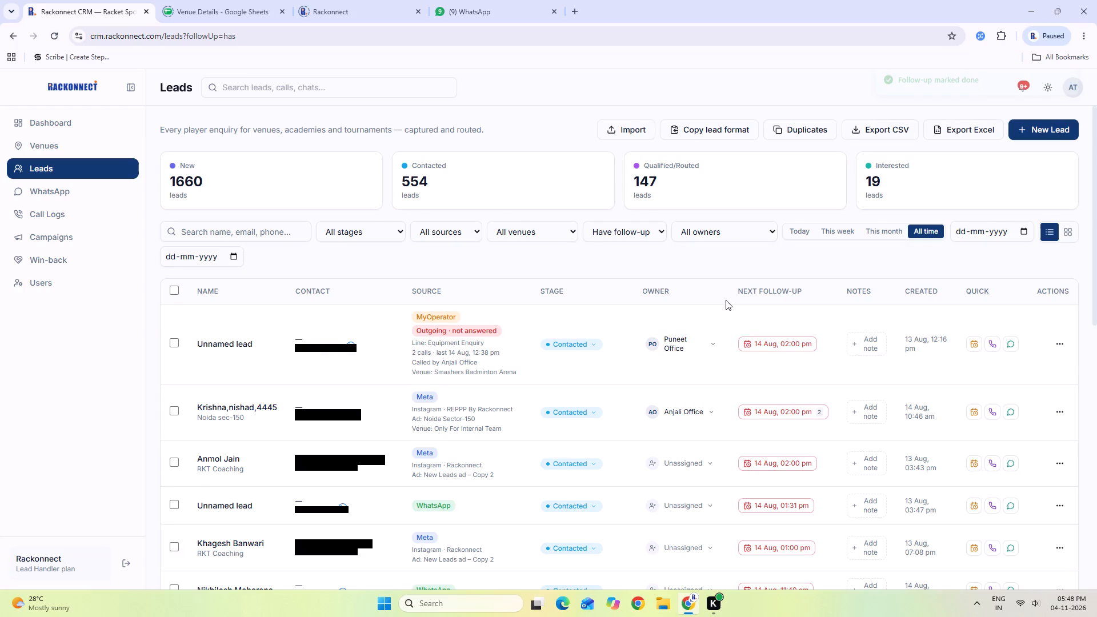
pyautogui.click(806, 346)
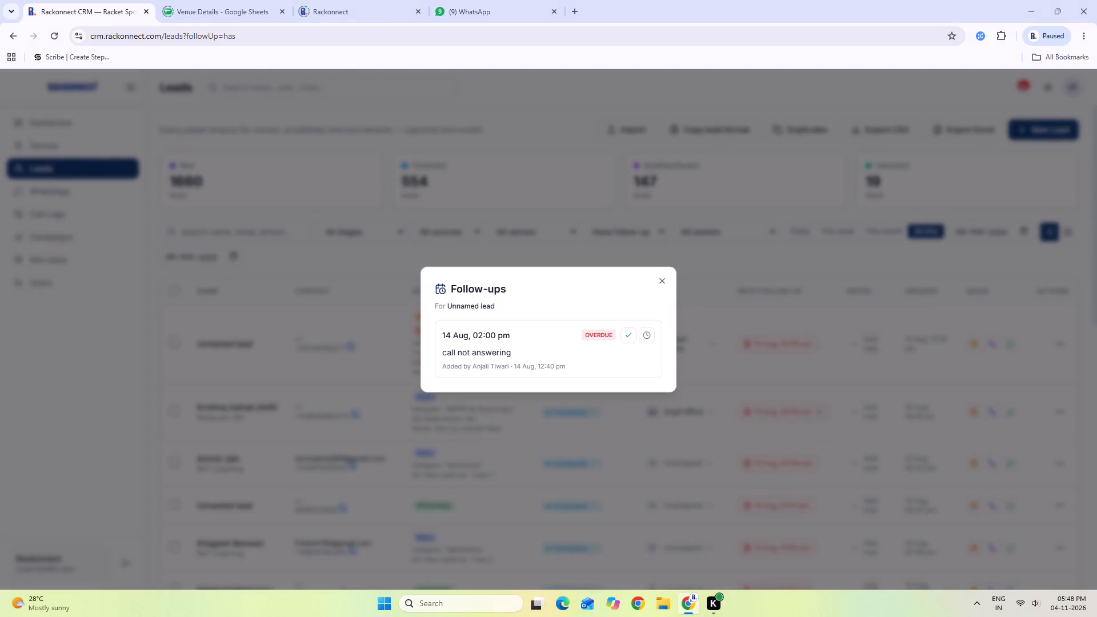
pyautogui.click(628, 336)
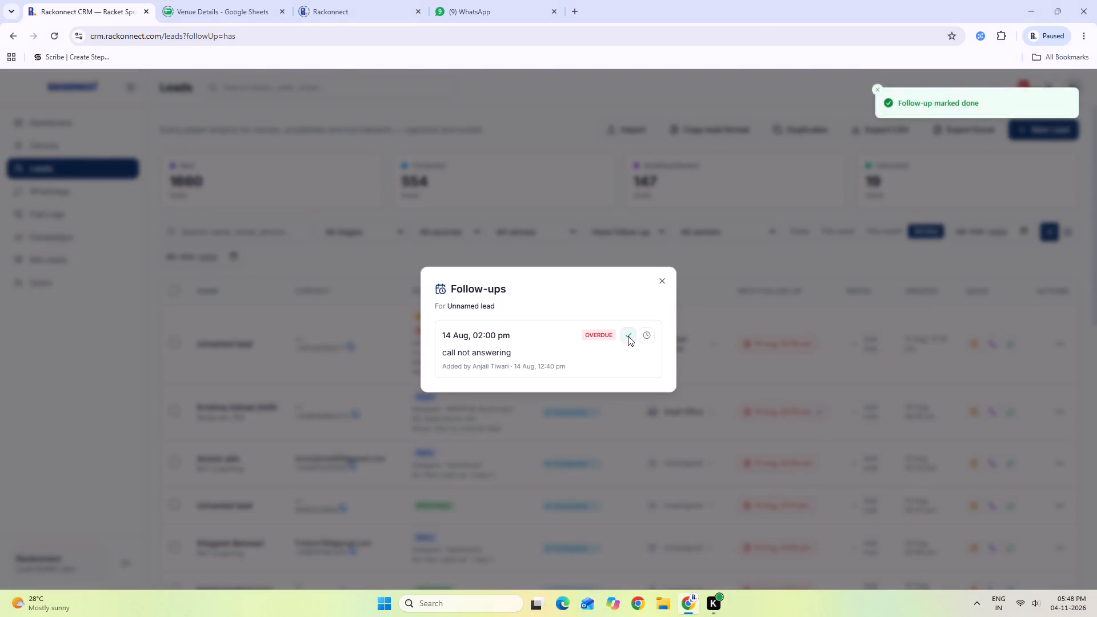
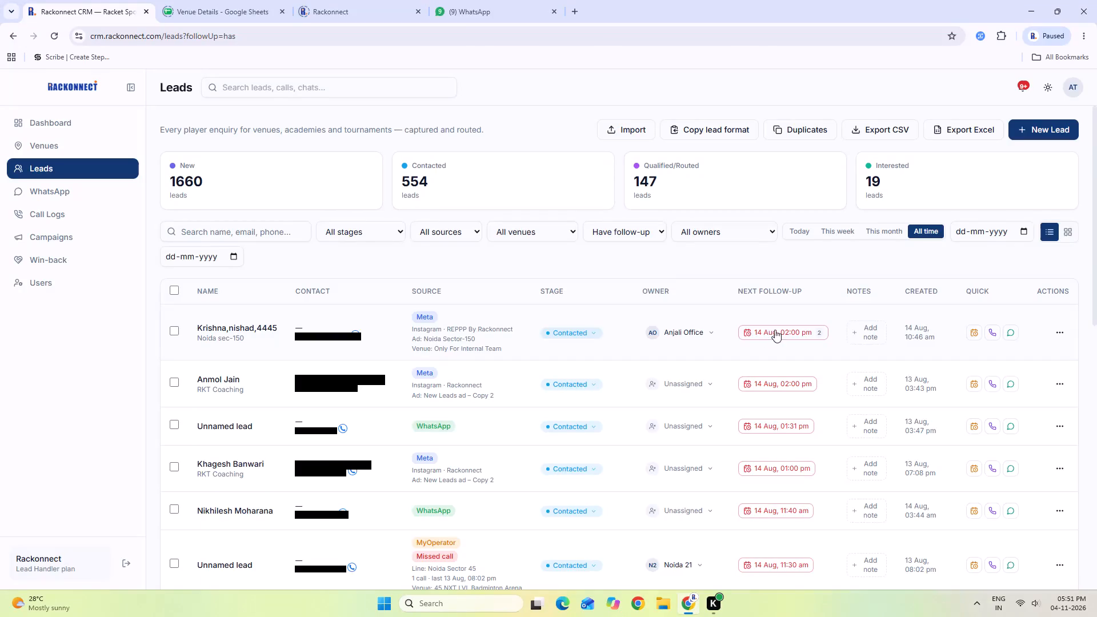
# Mark the two remaining overdue 14 Aug, 02:00 pm follow-ups as done, followed by those at 01:31 pm and 01:00 pm.
pyautogui.click(775, 330)
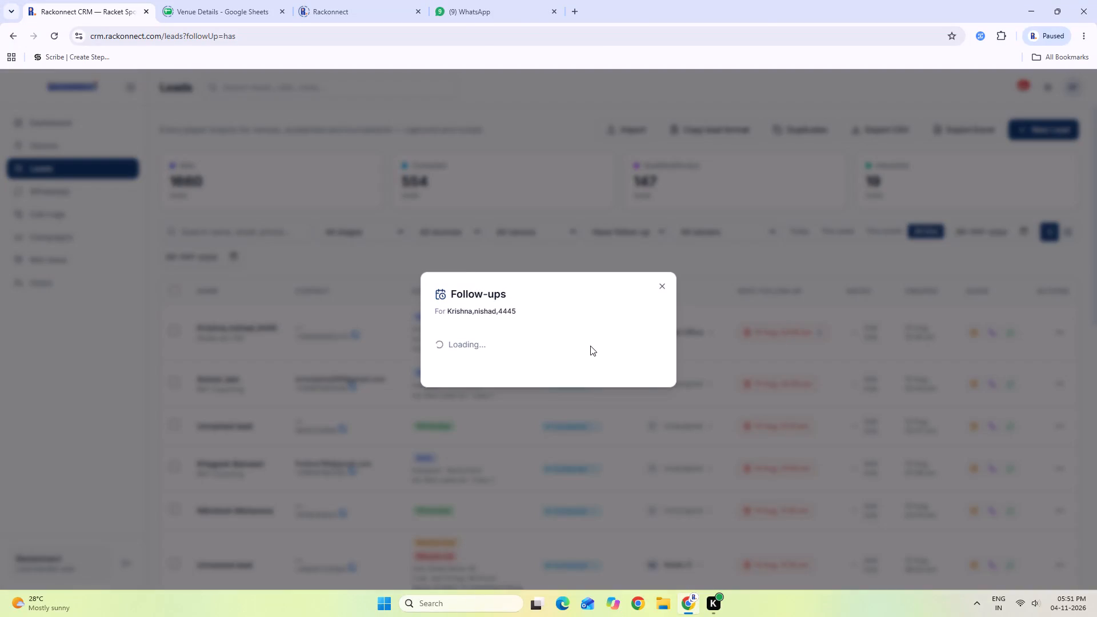
pyautogui.click(632, 370)
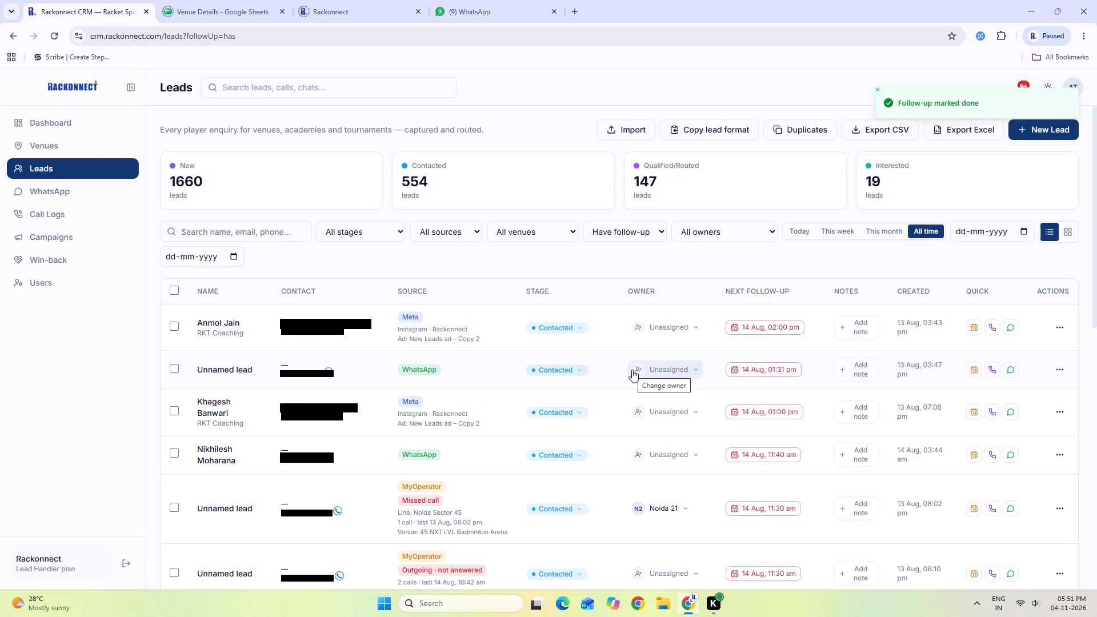
pyautogui.click(782, 330)
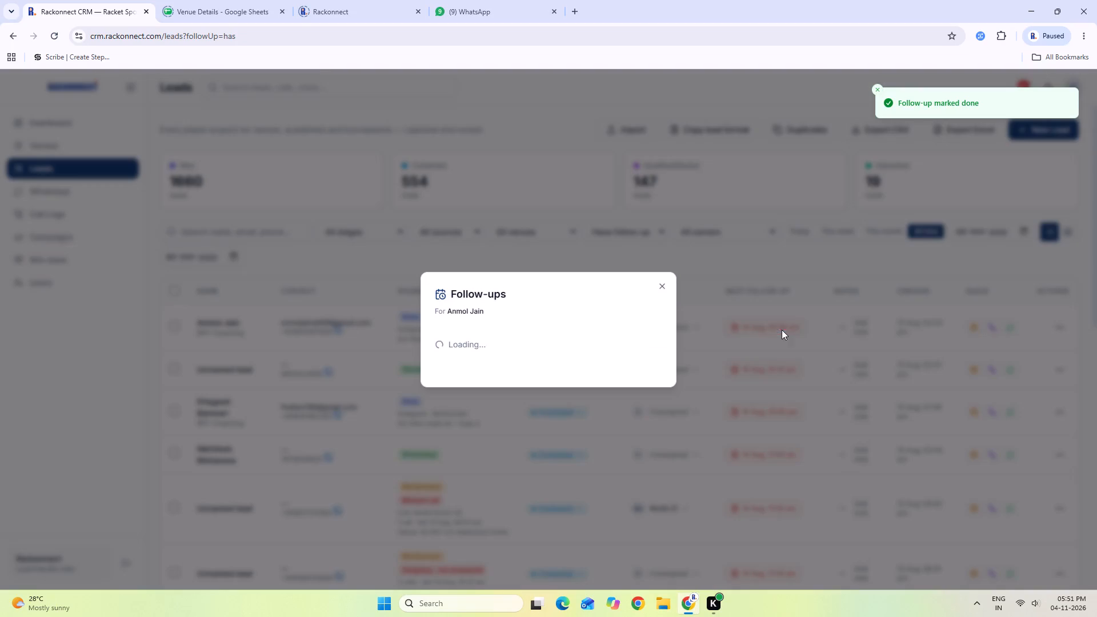
pyautogui.click(624, 334)
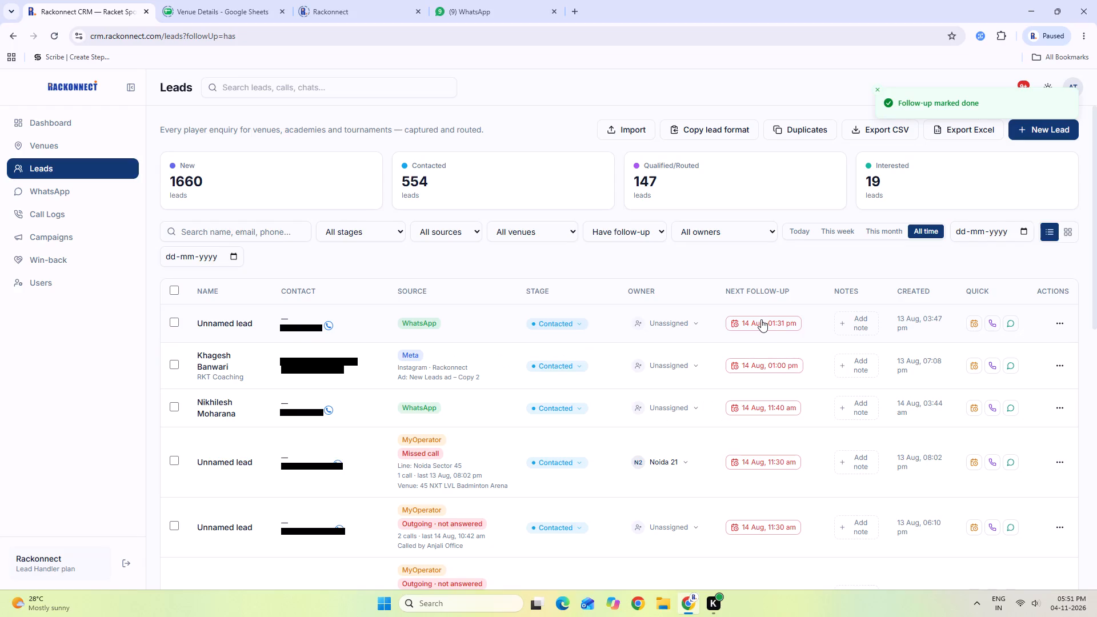
pyautogui.click(761, 319)
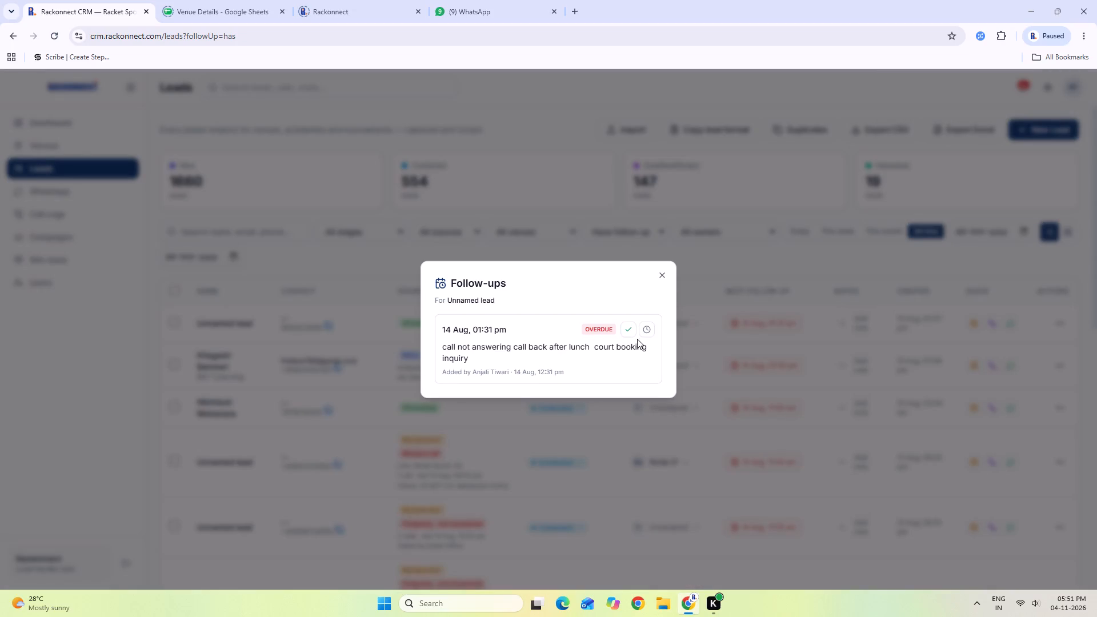
pyautogui.click(623, 330)
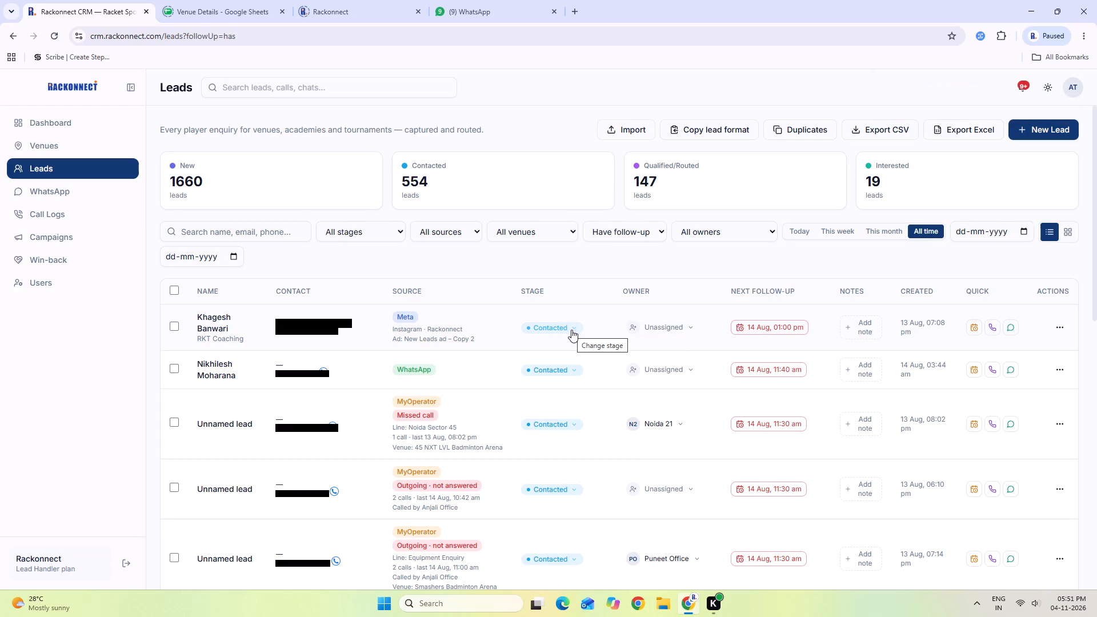
pyautogui.click(792, 331)
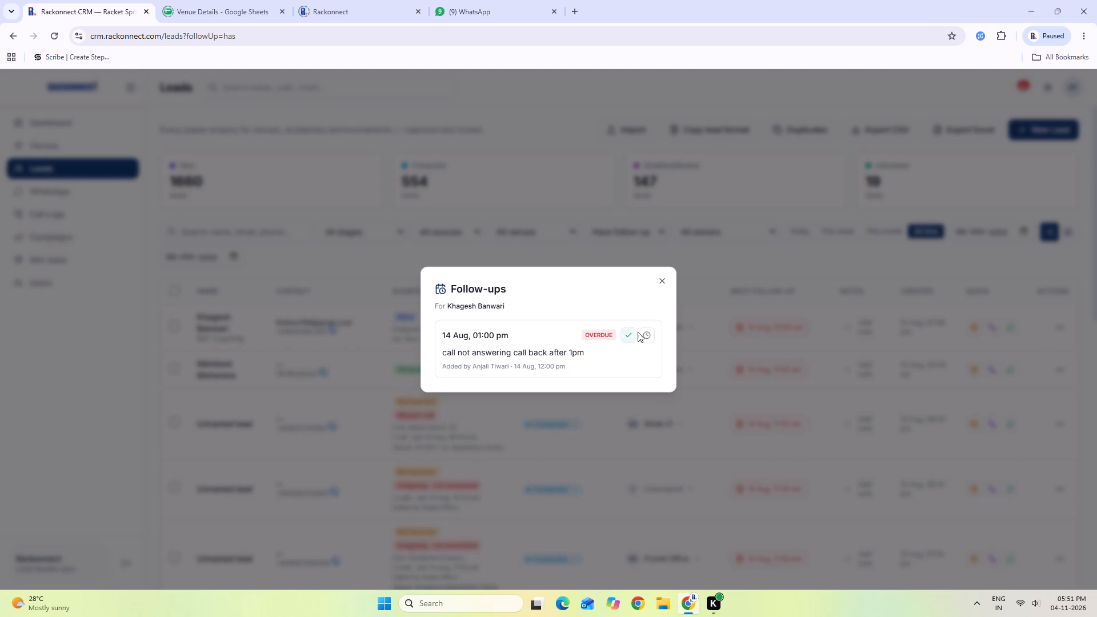
pyautogui.click(628, 334)
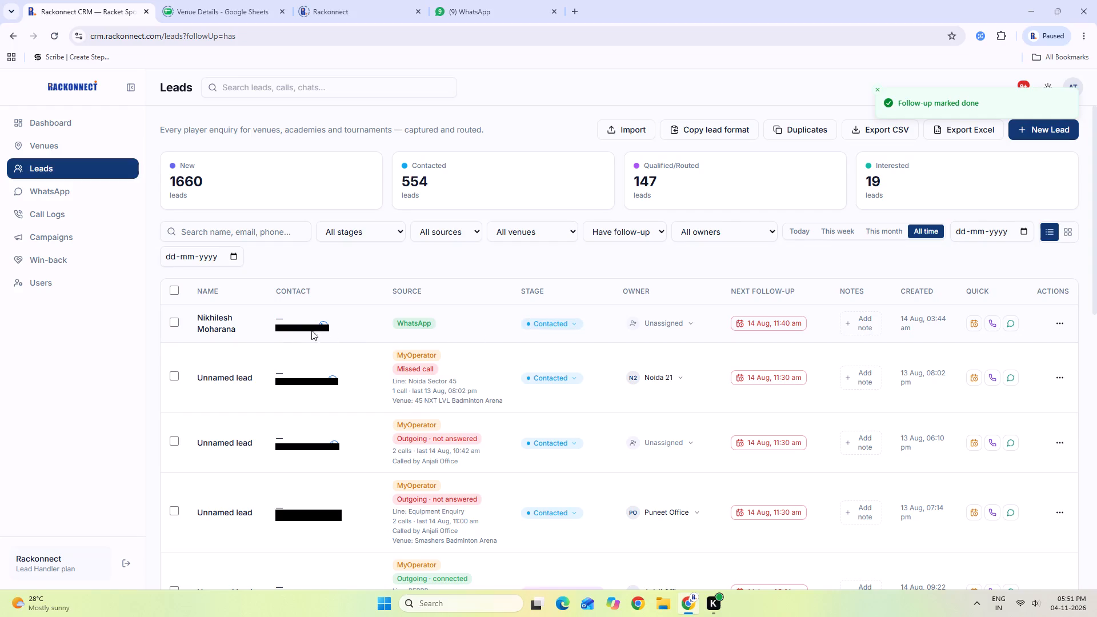
# Mark the overdue 14 Aug, 11:40 am follow-up as done, followed by the three 11:30 am follow-ups.
pyautogui.click(787, 326)
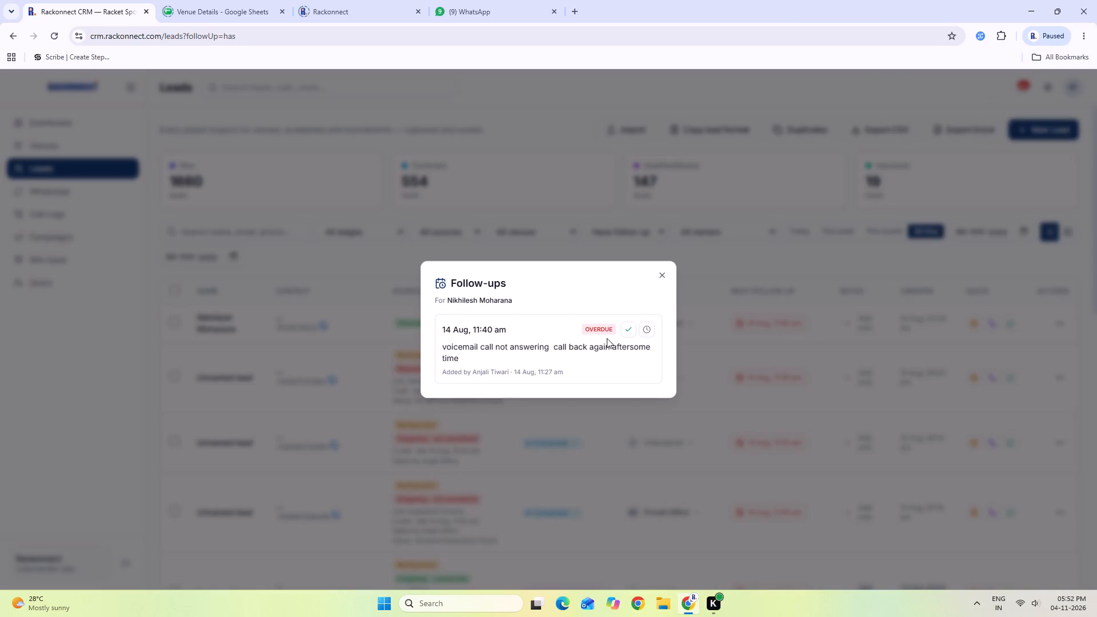
pyautogui.click(630, 331)
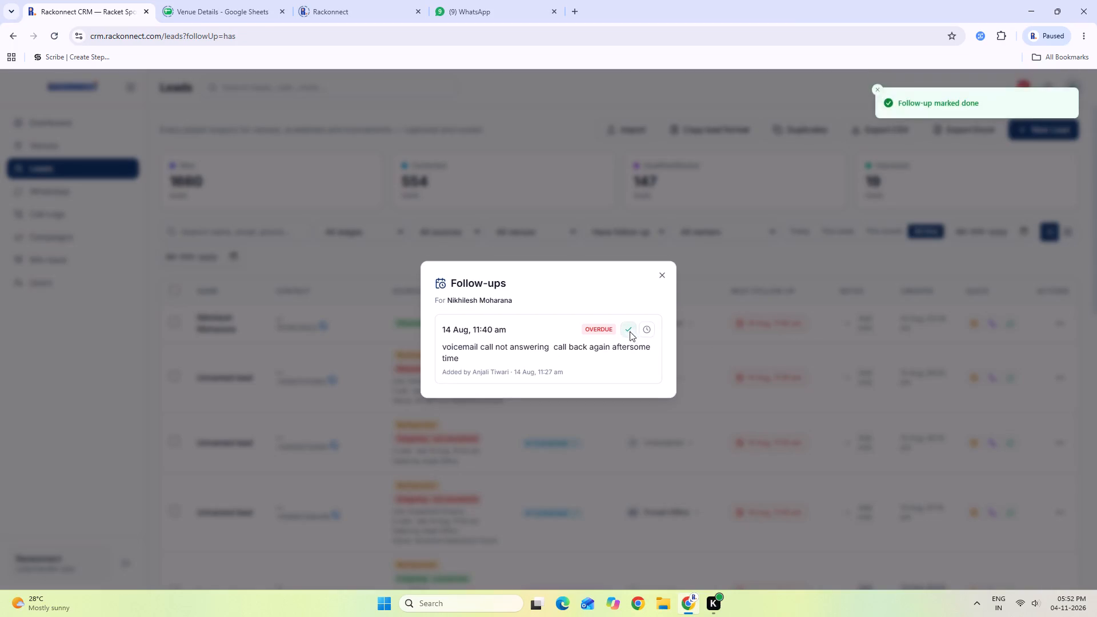
pyautogui.click(776, 335)
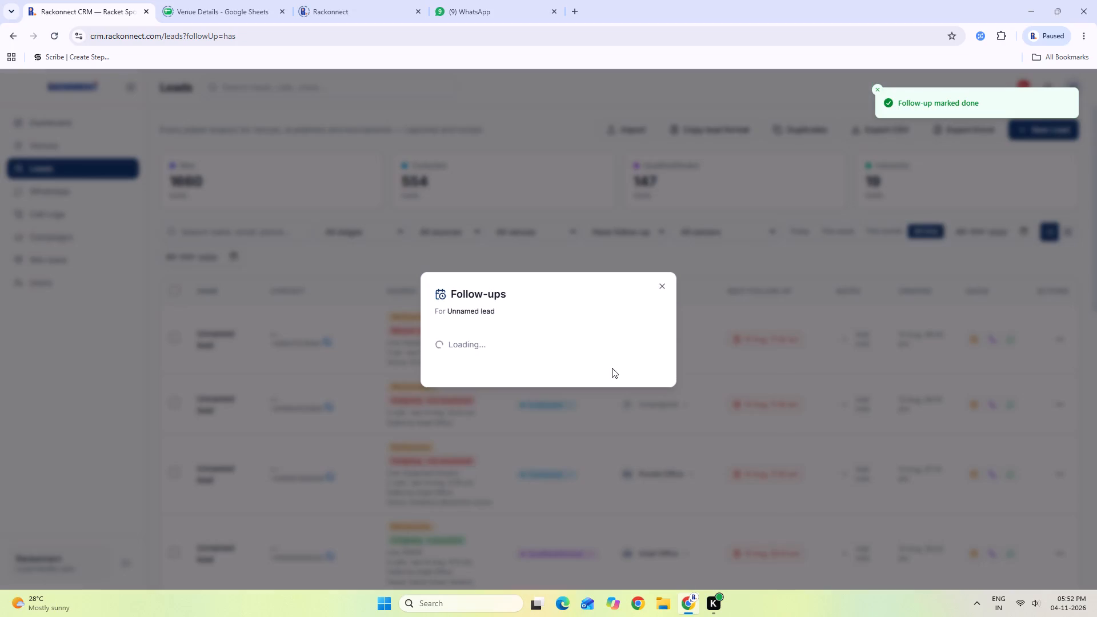
pyautogui.click(628, 331)
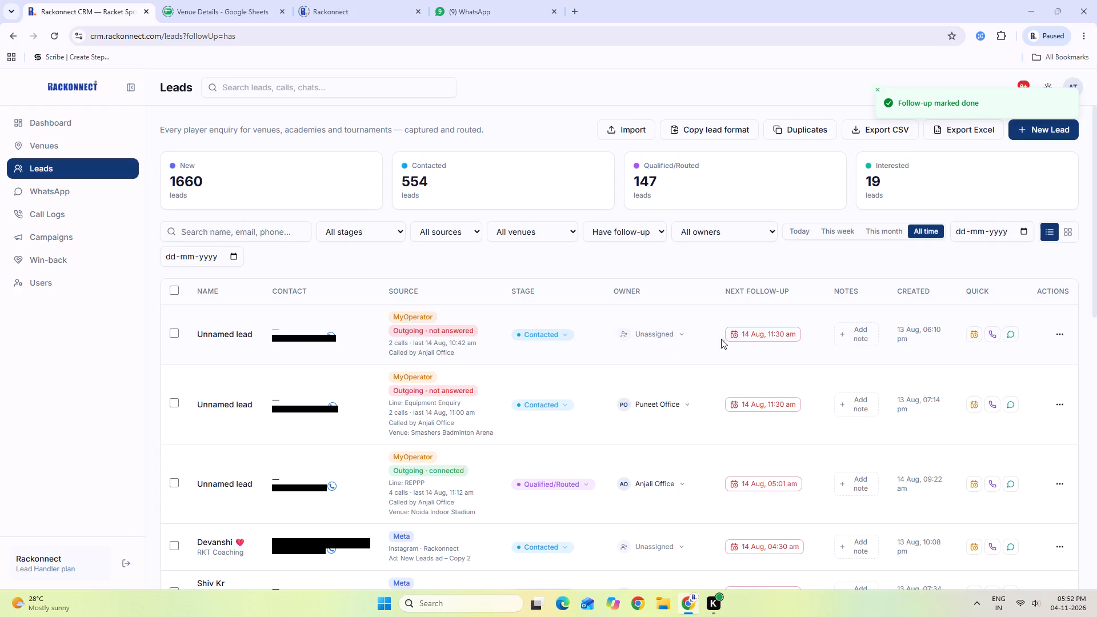
pyautogui.click(760, 334)
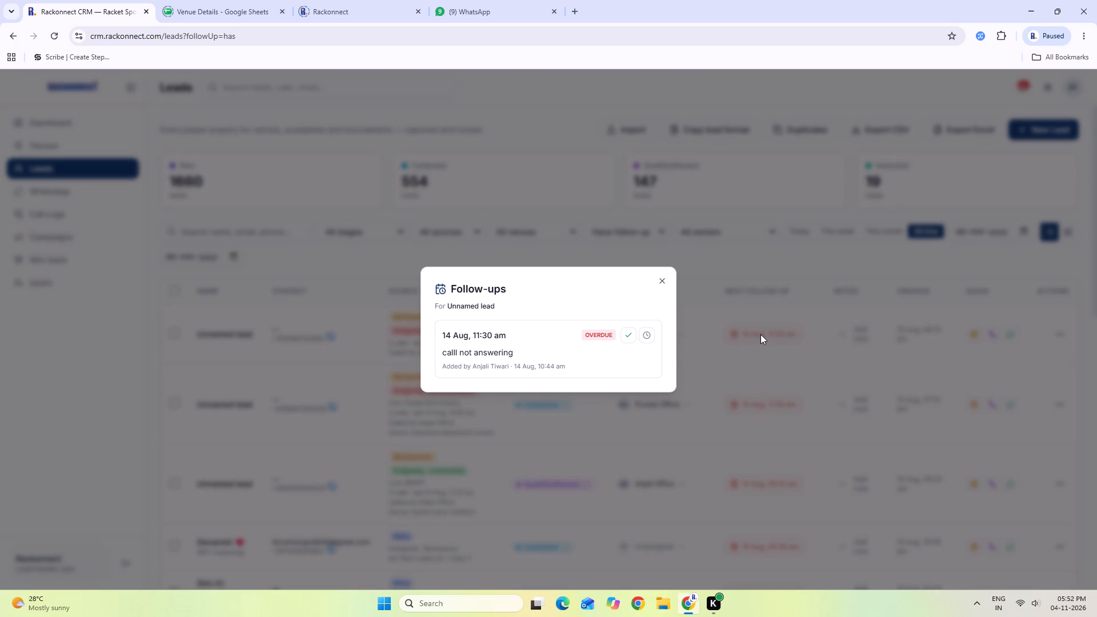
pyautogui.click(629, 334)
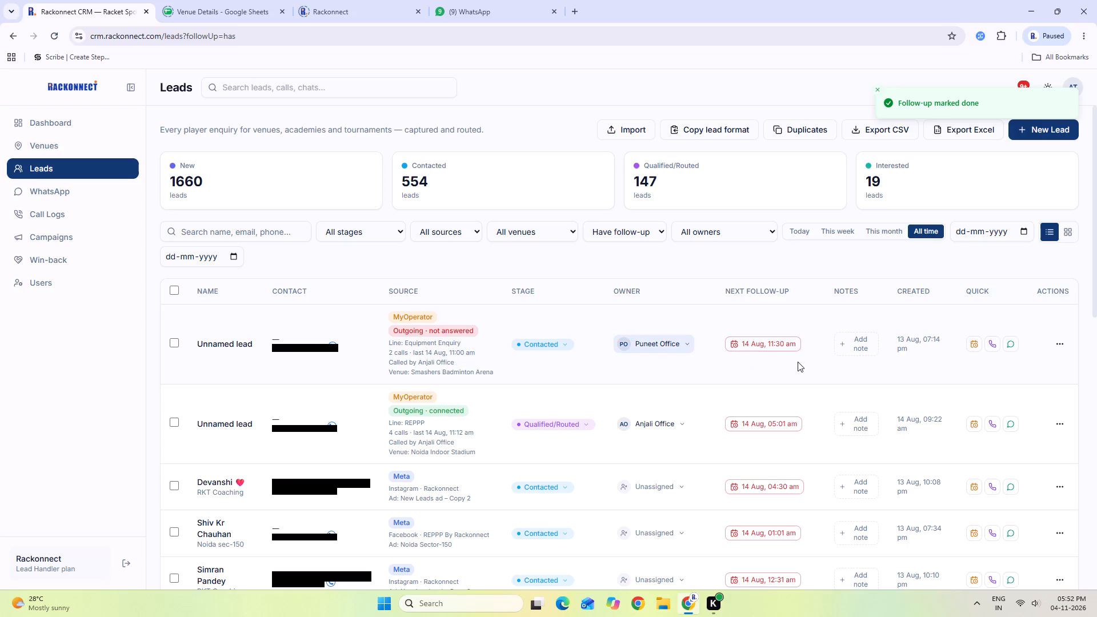
pyautogui.click(776, 347)
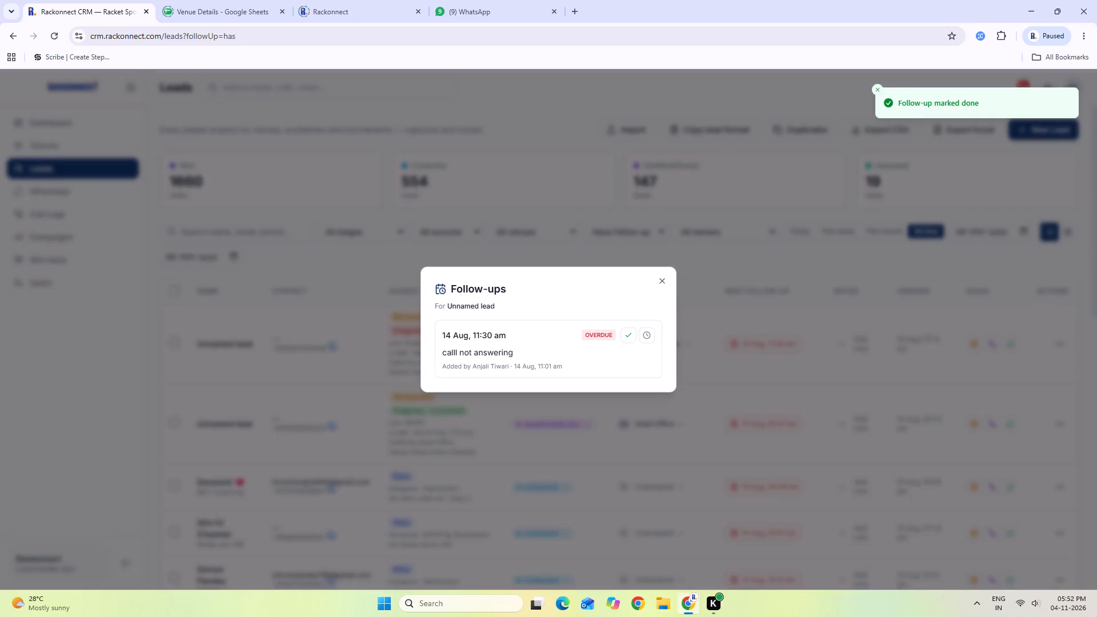
pyautogui.click(635, 338)
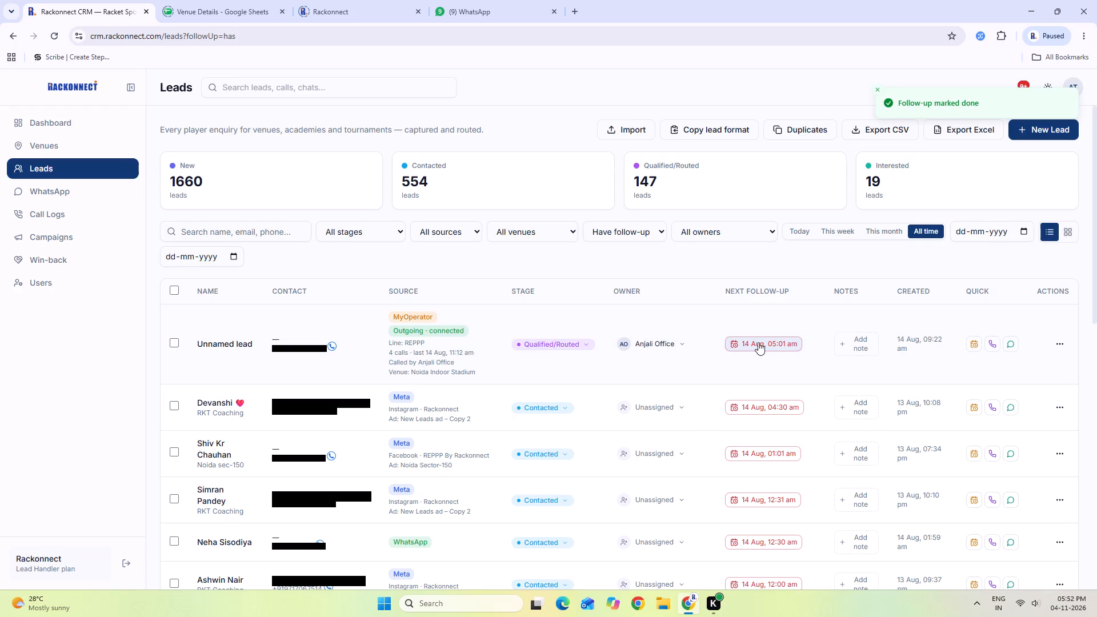
# Review the note on the 14 Aug, 05:01 am follow-up of the Qualified/Routed lead and close it.
pyautogui.click(758, 342)
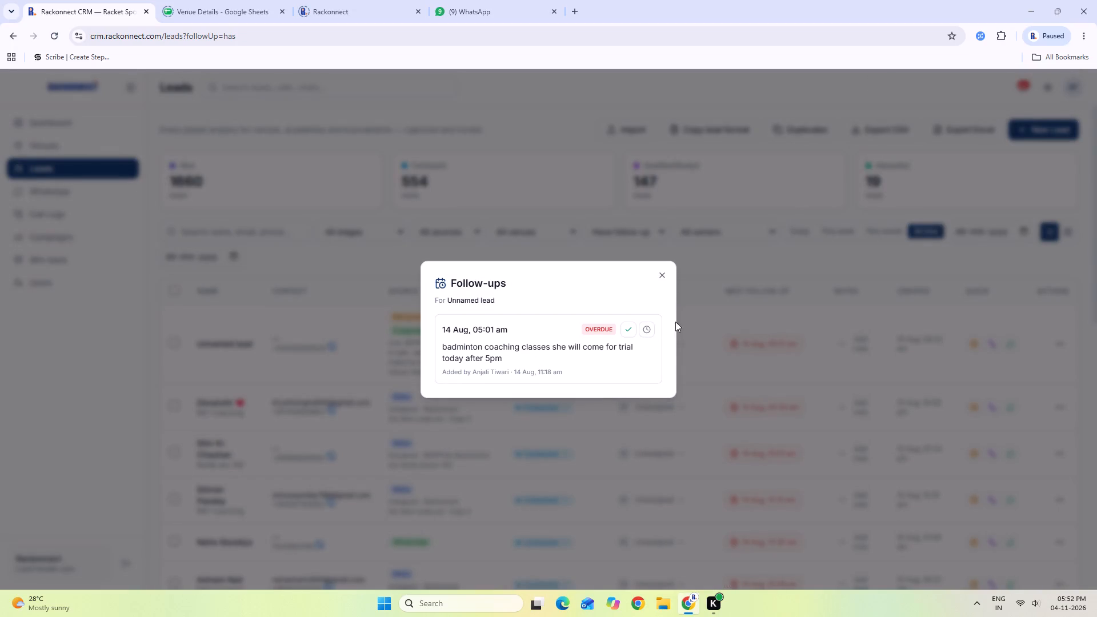
pyautogui.click(714, 320)
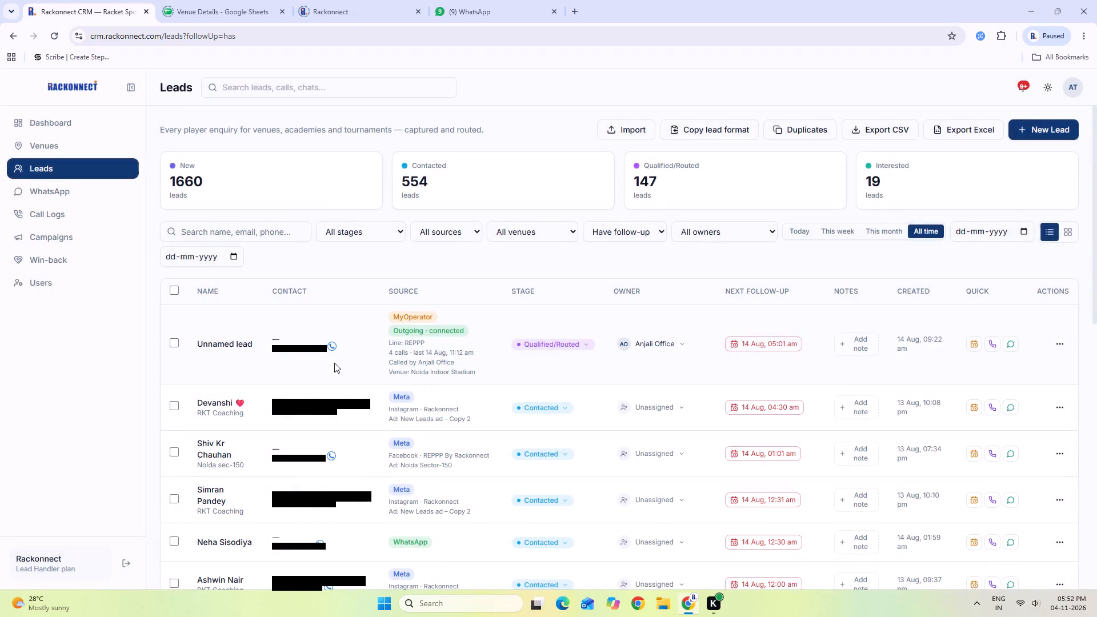
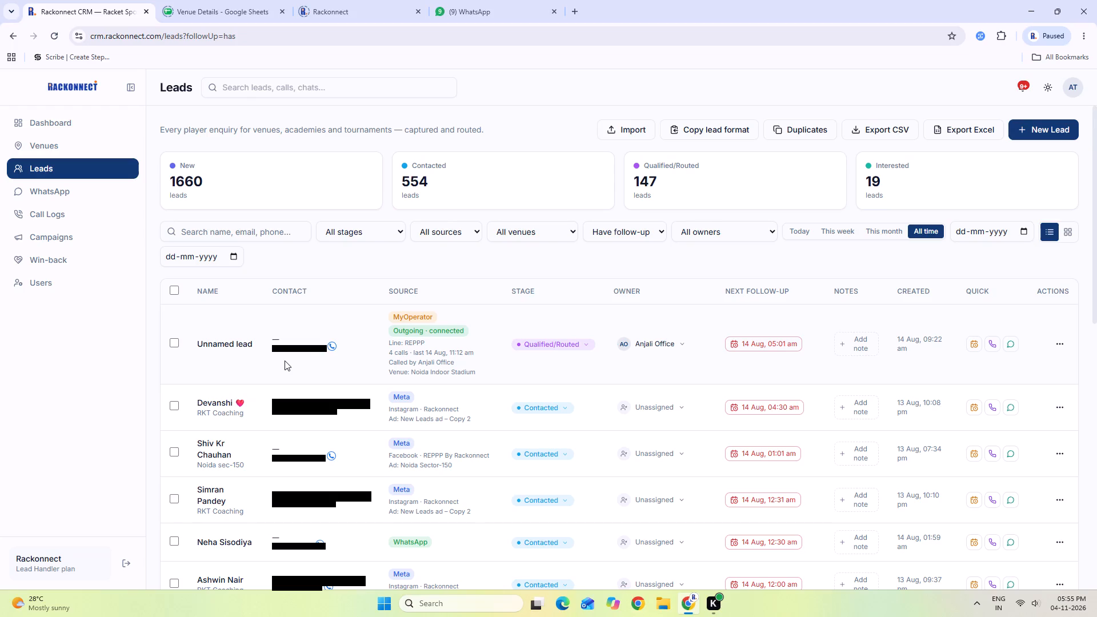
# Mark the overdue 14 Aug, 05:01 am follow-up of the Qualified/Routed lead as done, followed by the 04:30 am one.
pyautogui.click(783, 344)
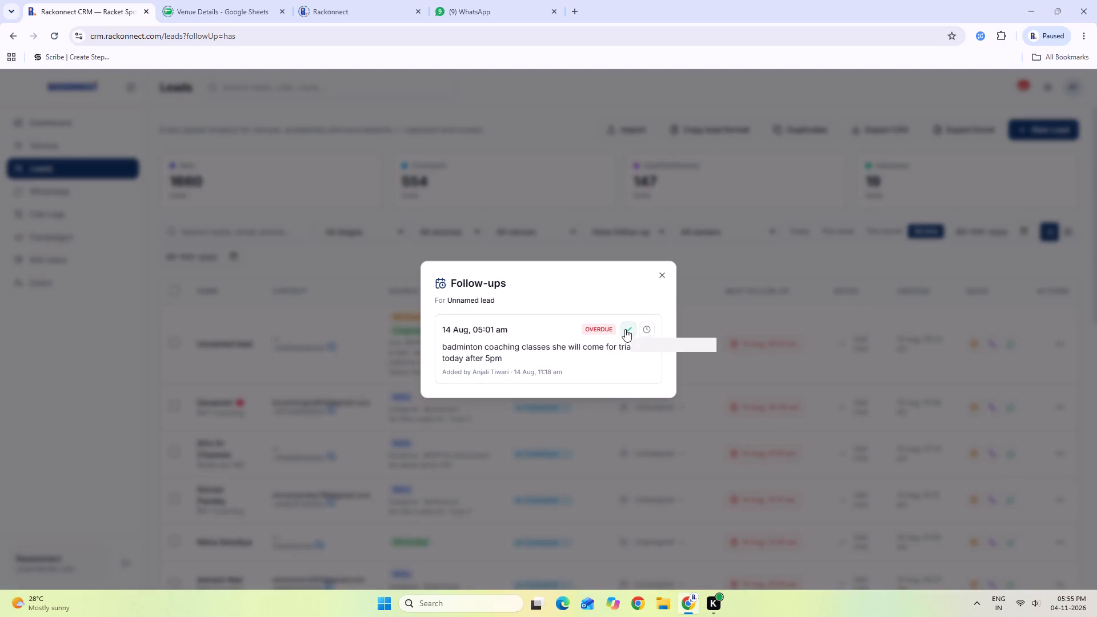
pyautogui.click(625, 329)
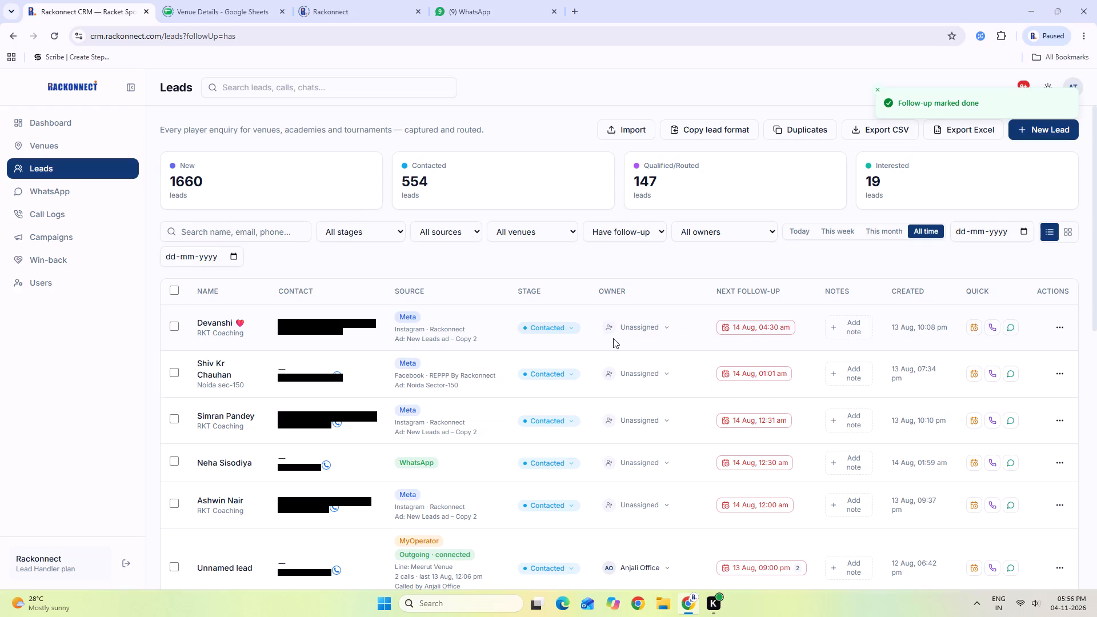
pyautogui.click(743, 321)
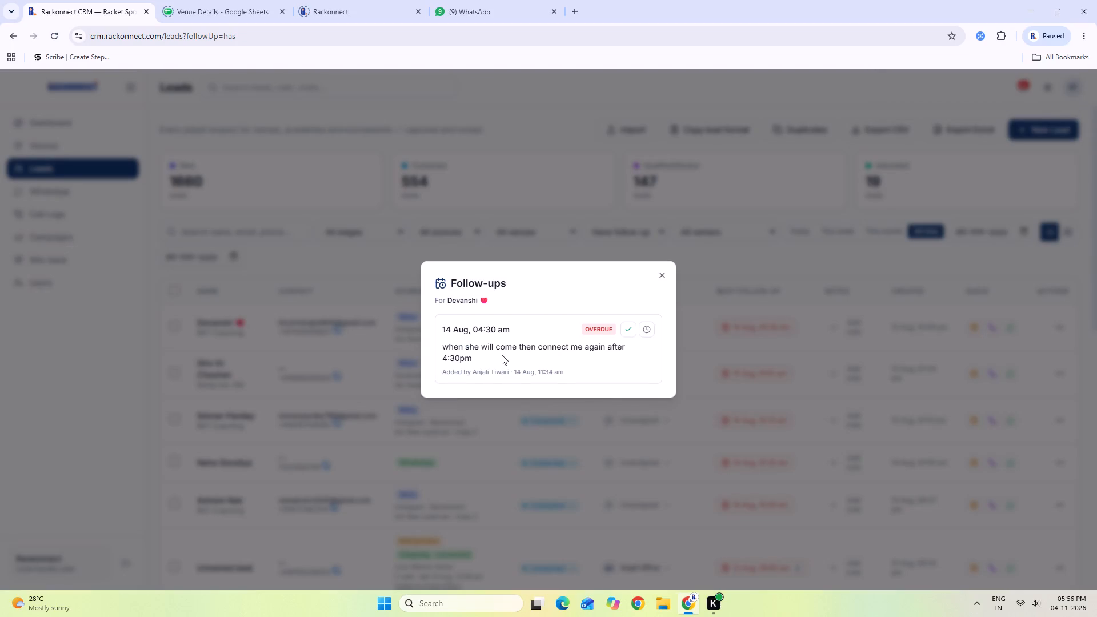
pyautogui.click(627, 333)
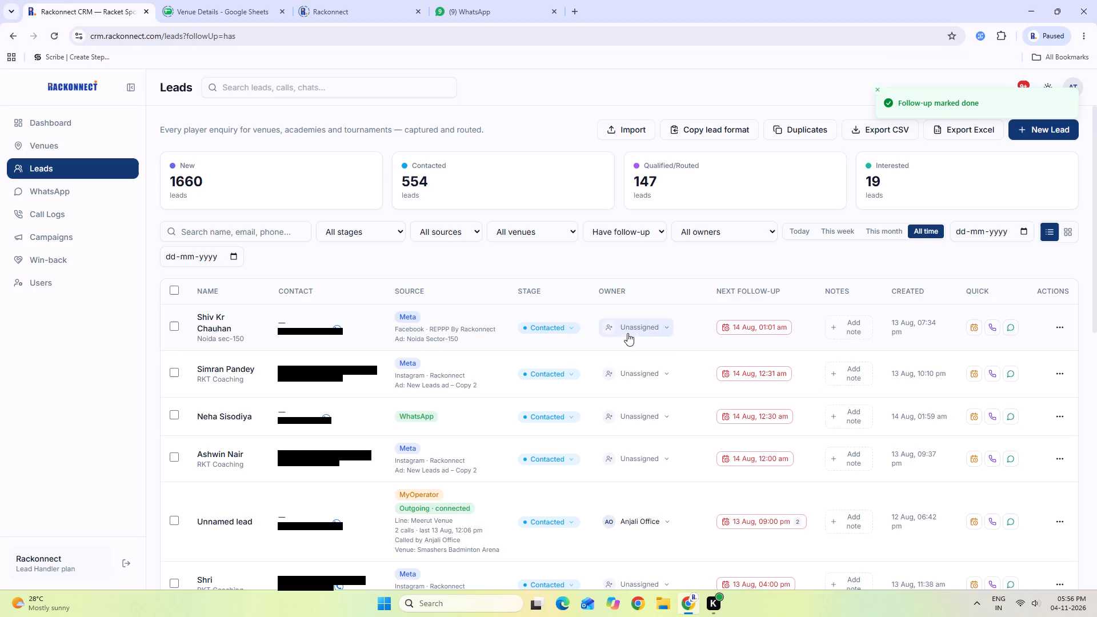
# Open the overdue 14 Aug, 01:01 am follow-up of the Noida sec-150 lead.
pyautogui.click(746, 326)
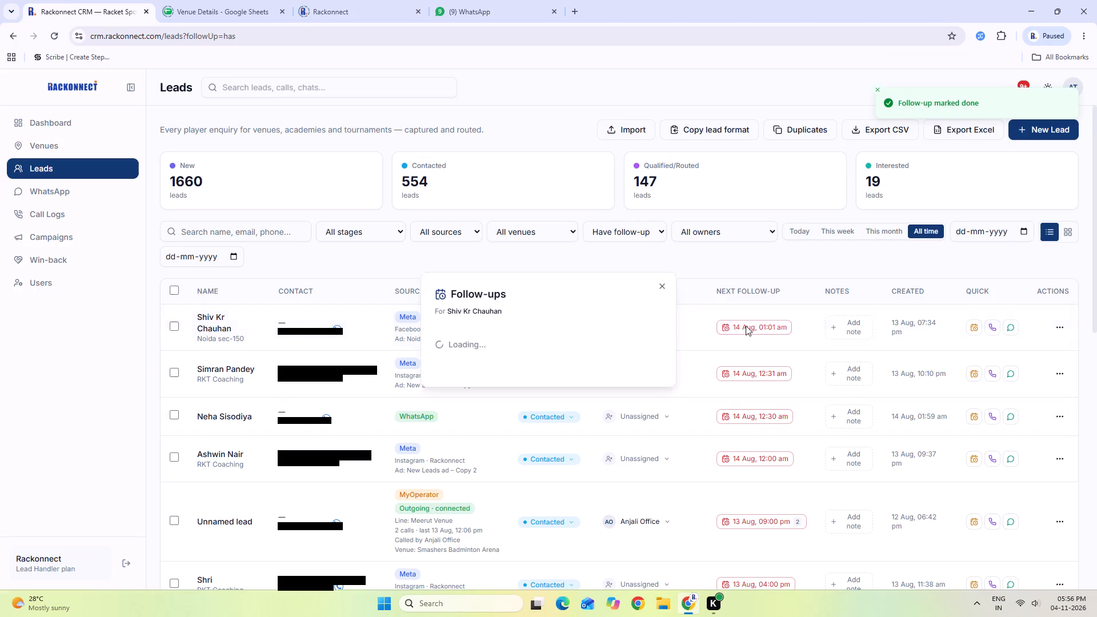
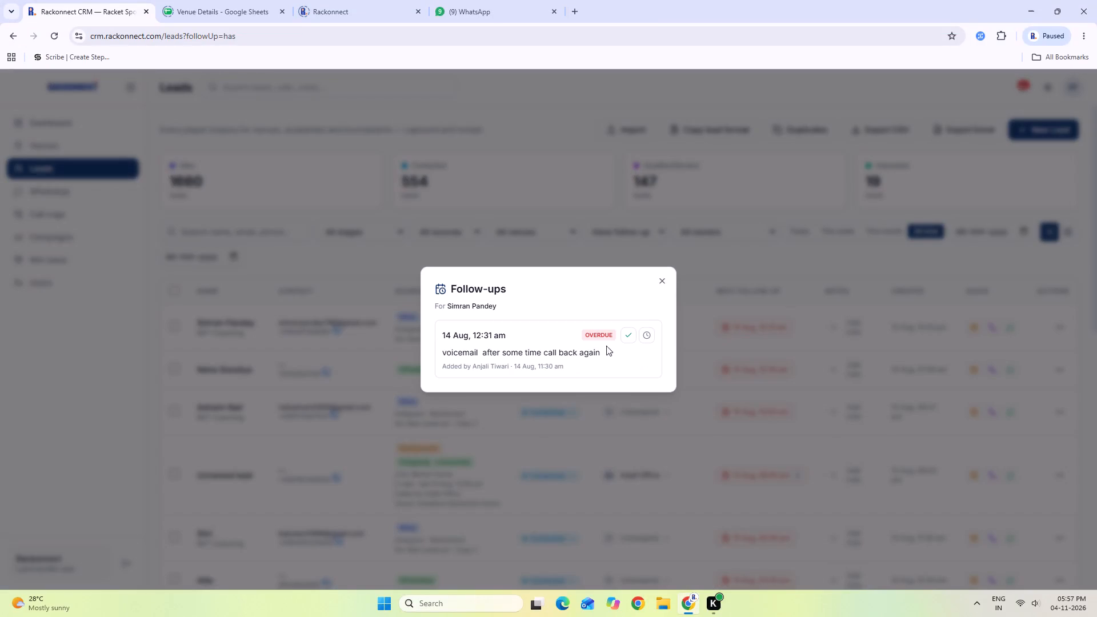
# Mark the overdue 14 Aug, 12:31 am follow-up as done, followed by the 14 Aug, 12:30 am one of the WhatsApp lead.
pyautogui.click(632, 336)
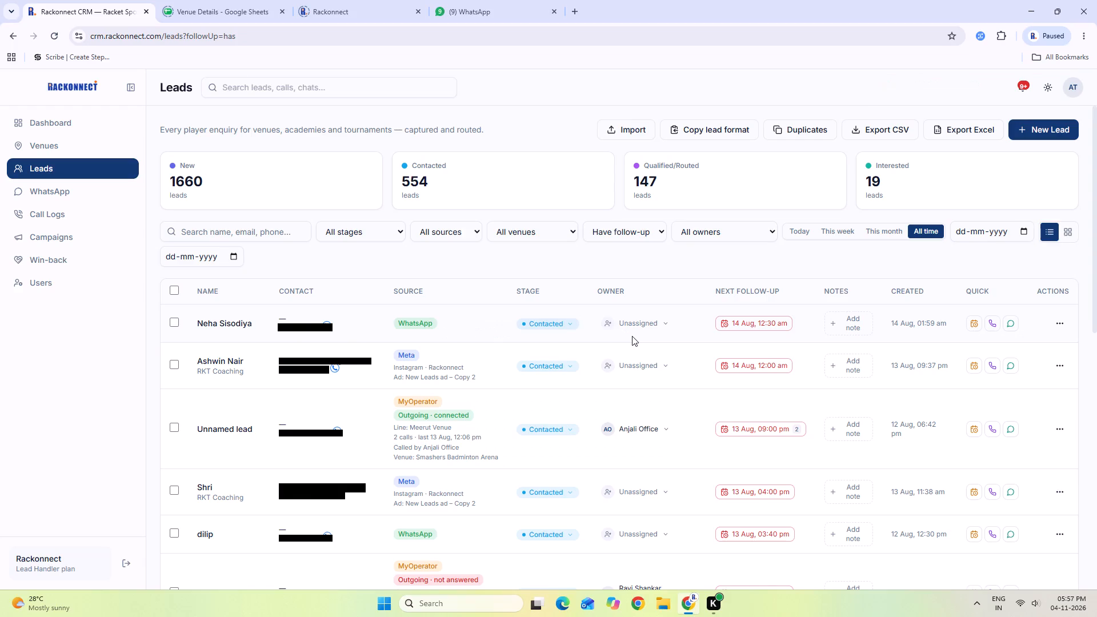
pyautogui.click(755, 322)
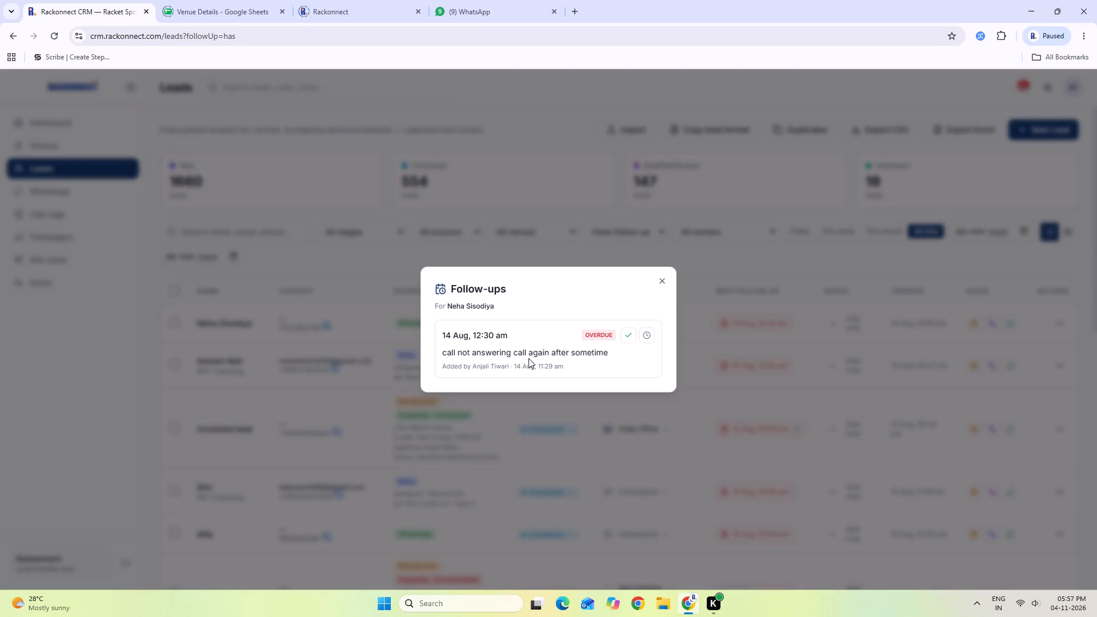
pyautogui.click(630, 337)
# Mark the overdue 14 Aug, 12:00 am follow-up of the Meta RKT Coaching lead as done.
pyautogui.click(756, 329)
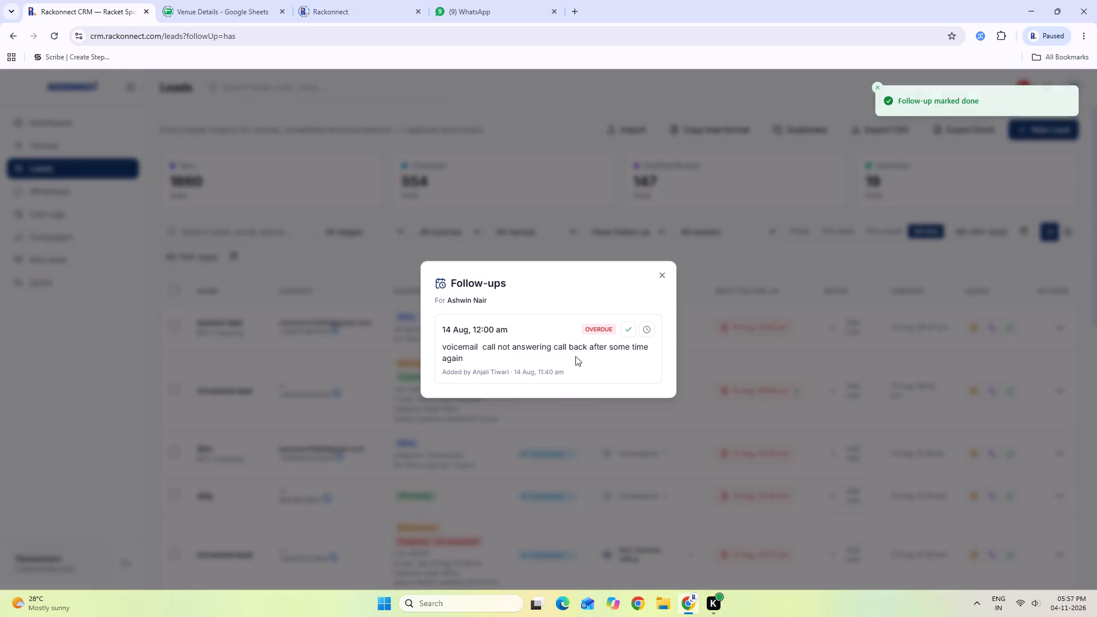
pyautogui.click(630, 328)
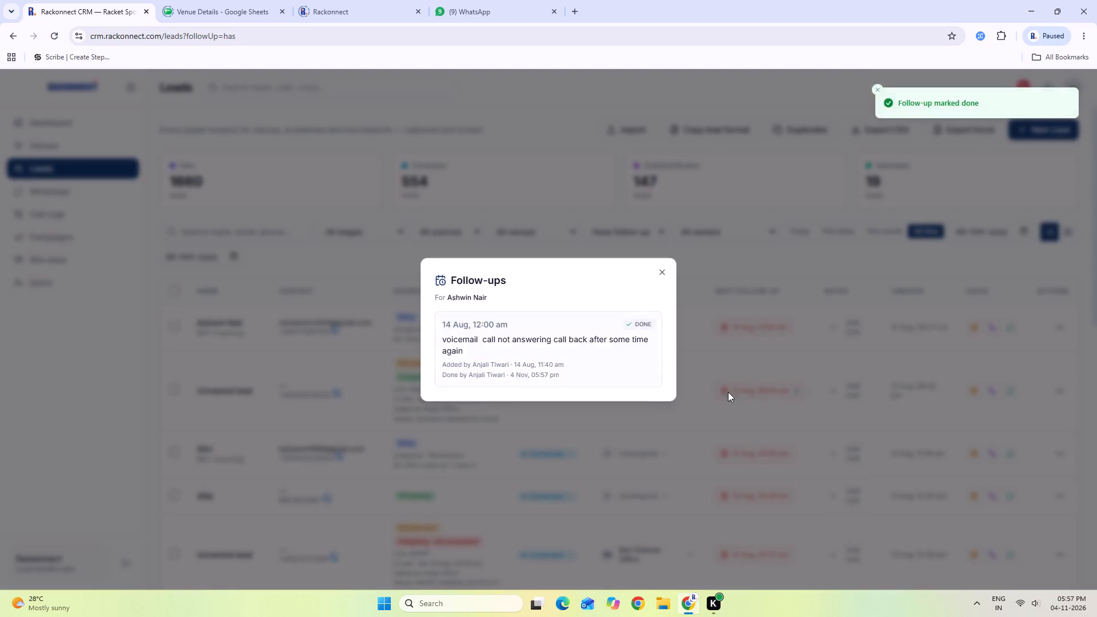
# Mark both overdue 13 Aug follow-ups of the unnamed Meerut venue lead, 03:31 pm and 09:00 pm, as done.
pyautogui.click(776, 348)
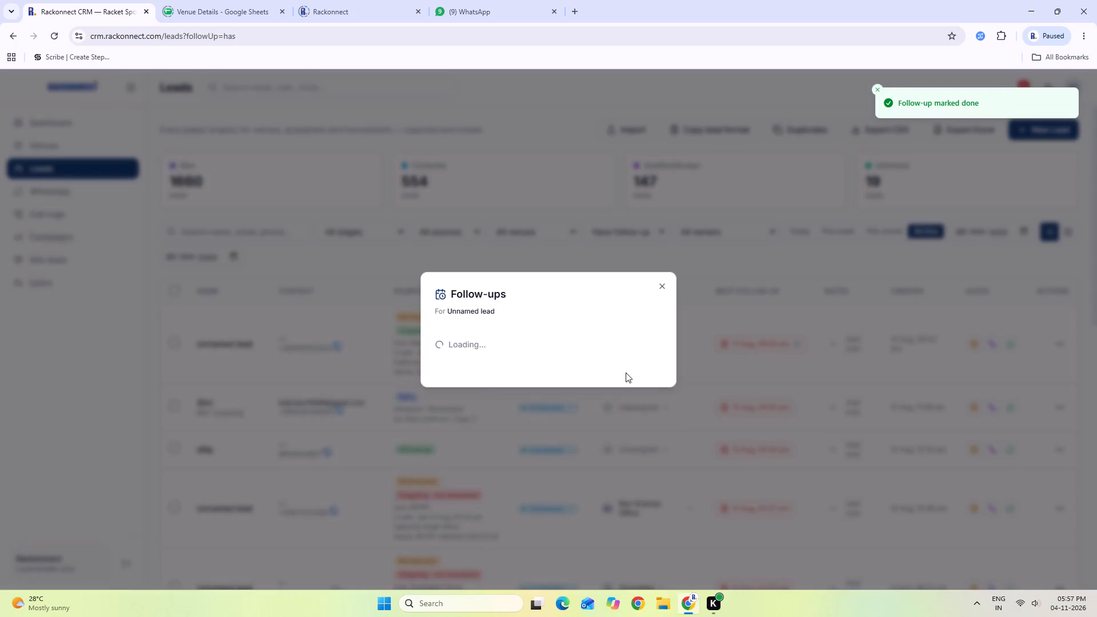
pyautogui.click(628, 298)
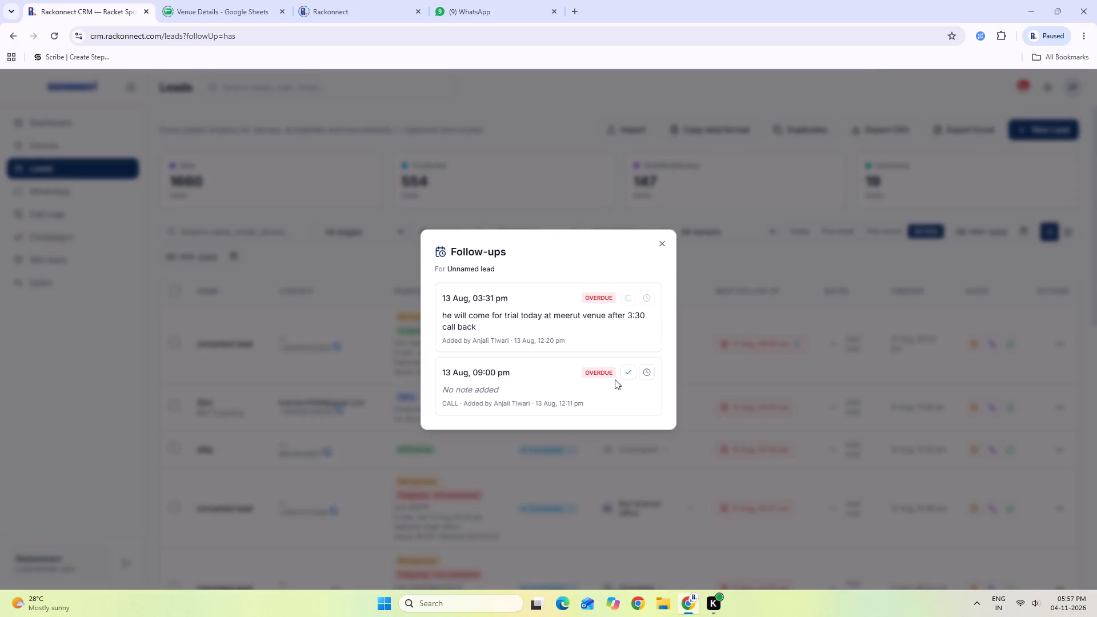
pyautogui.click(634, 373)
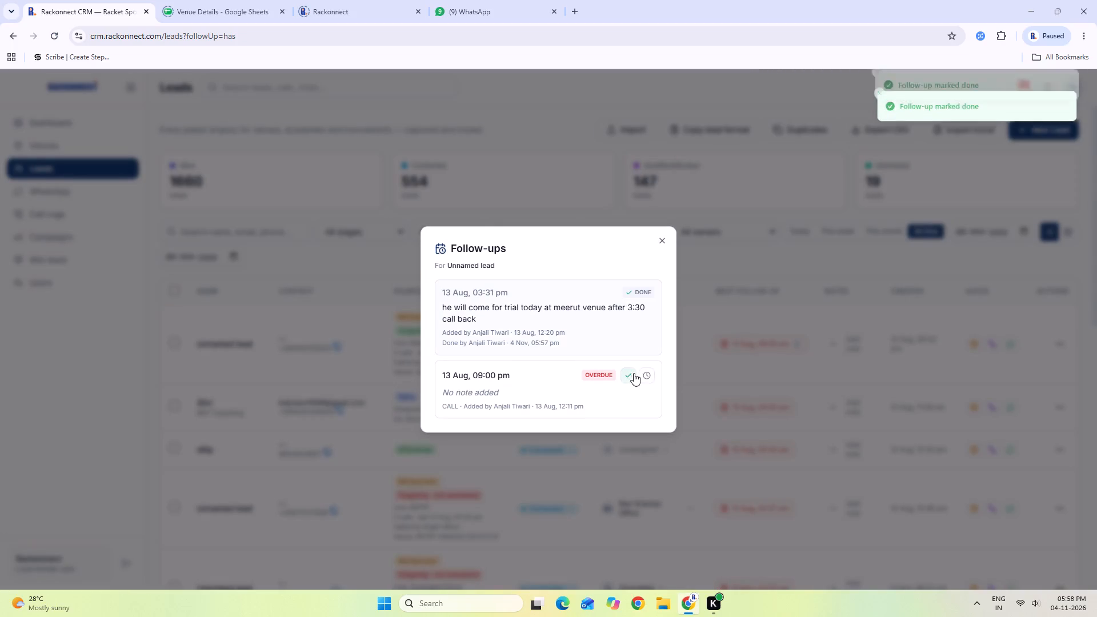
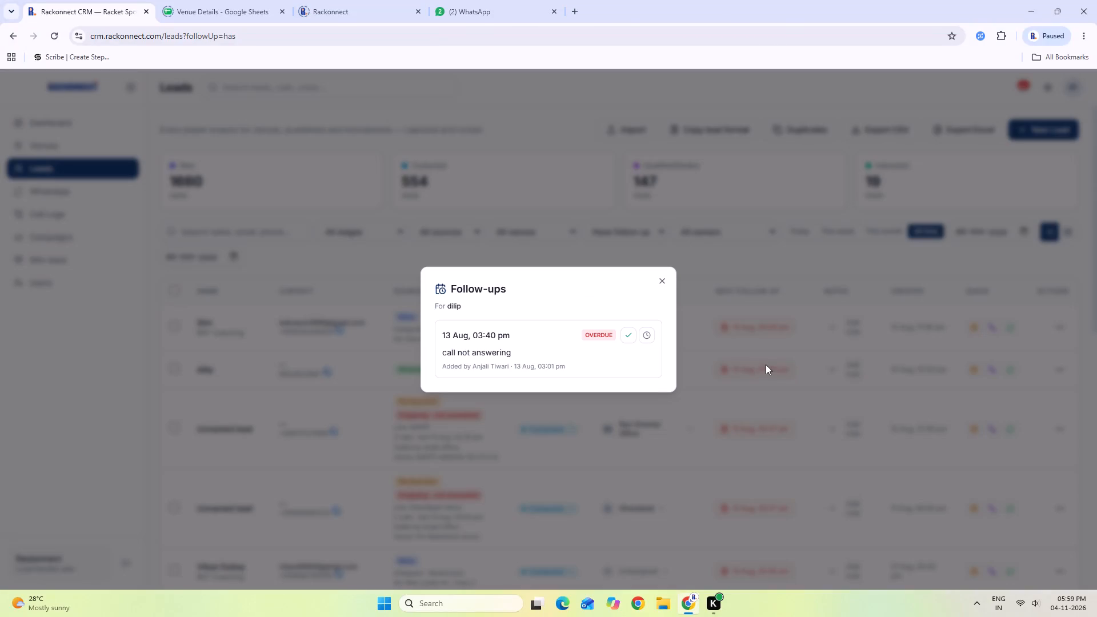
# Mark the overdue 13 Aug, 03:40 pm follow-up as done, followed by the 13 Aug, 04:00 pm one of the Meta RKT Coaching lead.
pyautogui.click(624, 339)
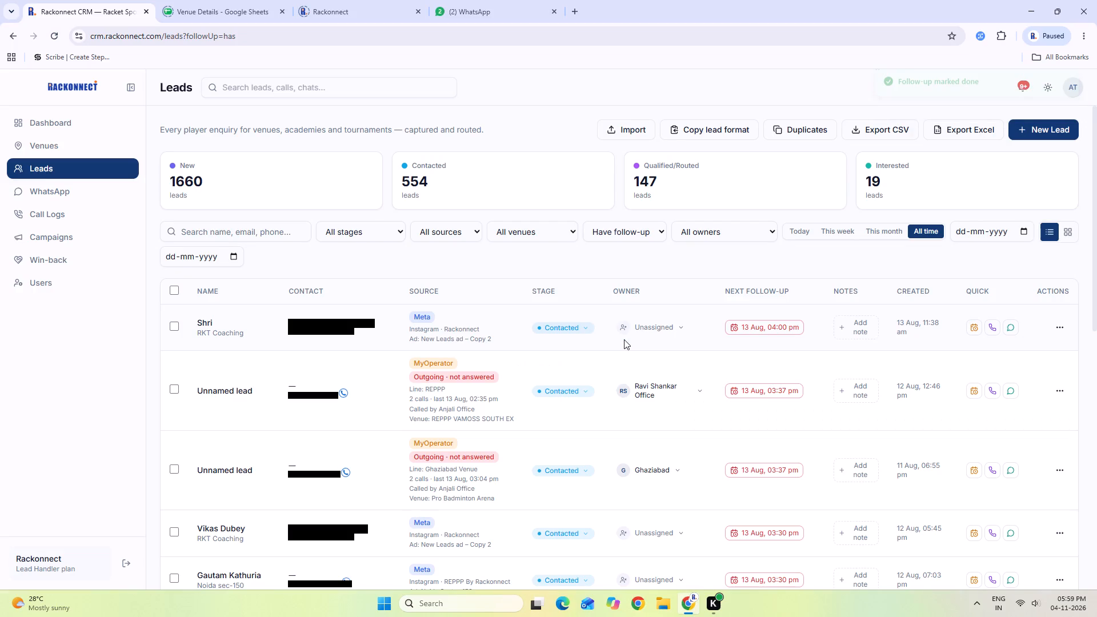
pyautogui.click(772, 330)
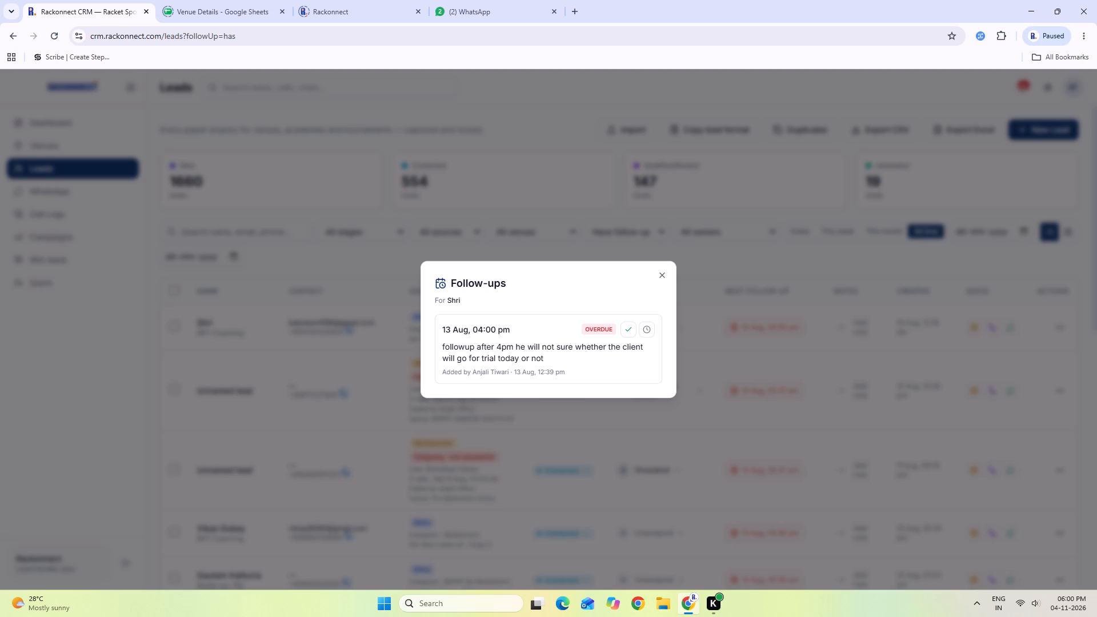
pyautogui.click(623, 328)
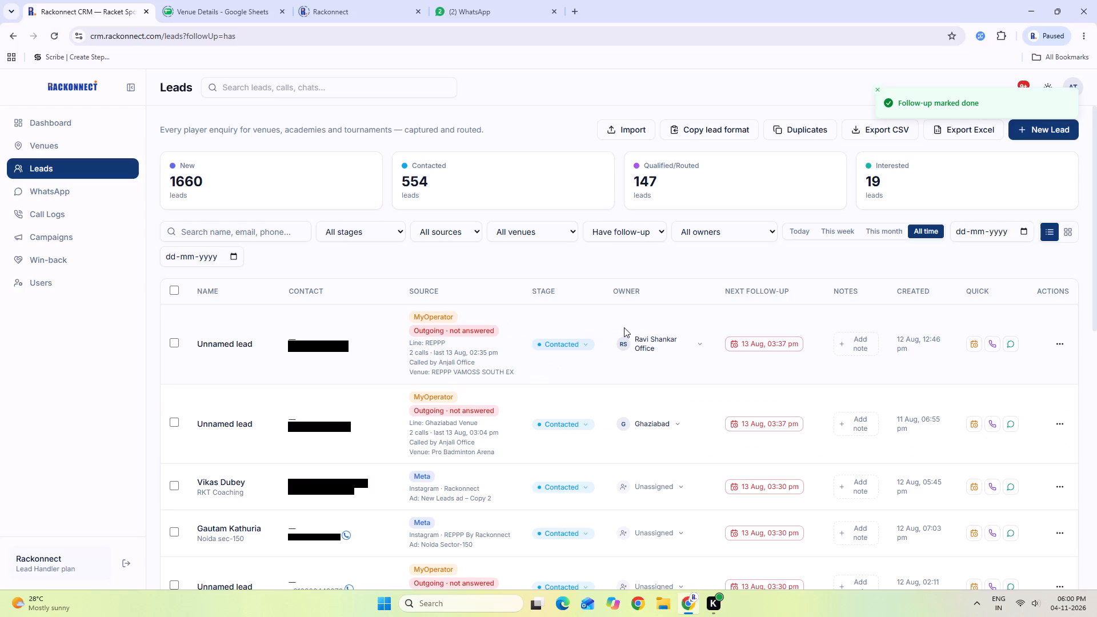
# Mark the overdue 13 Aug, 03:37 pm follow-ups of the unnamed REPPP line and Ghaziabad venue leads as done.
pyautogui.click(745, 344)
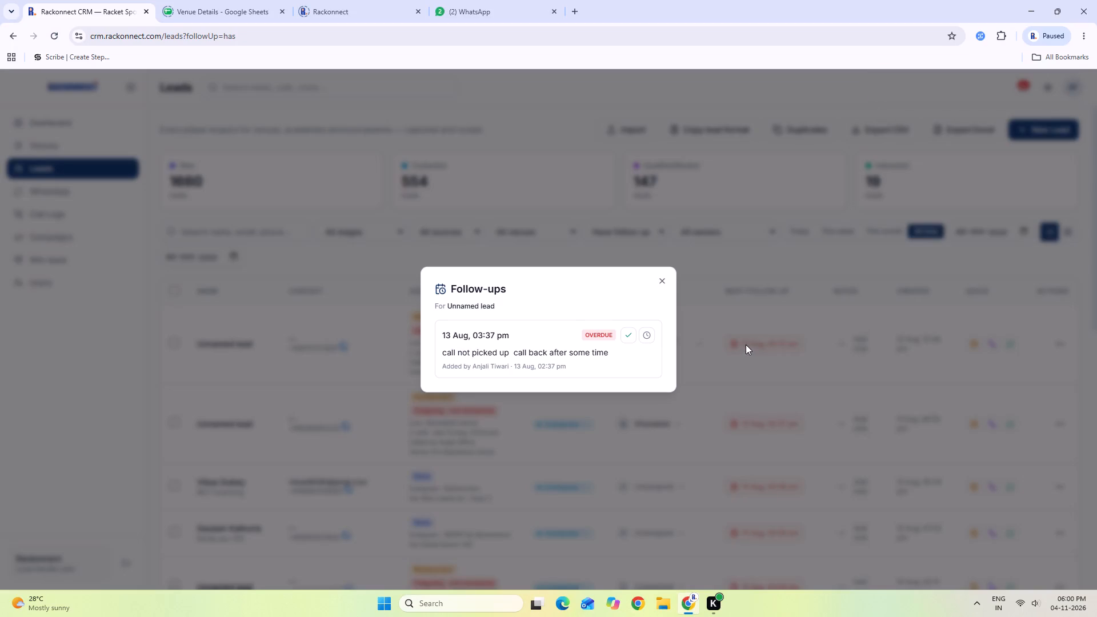
pyautogui.click(632, 330)
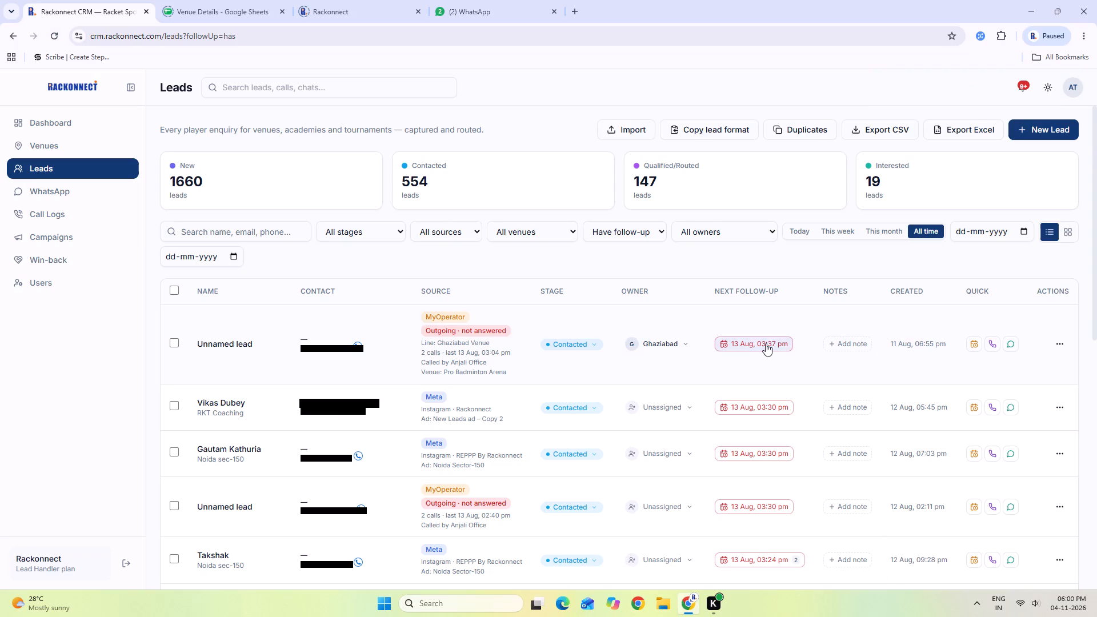
pyautogui.click(766, 343)
pyautogui.click(630, 333)
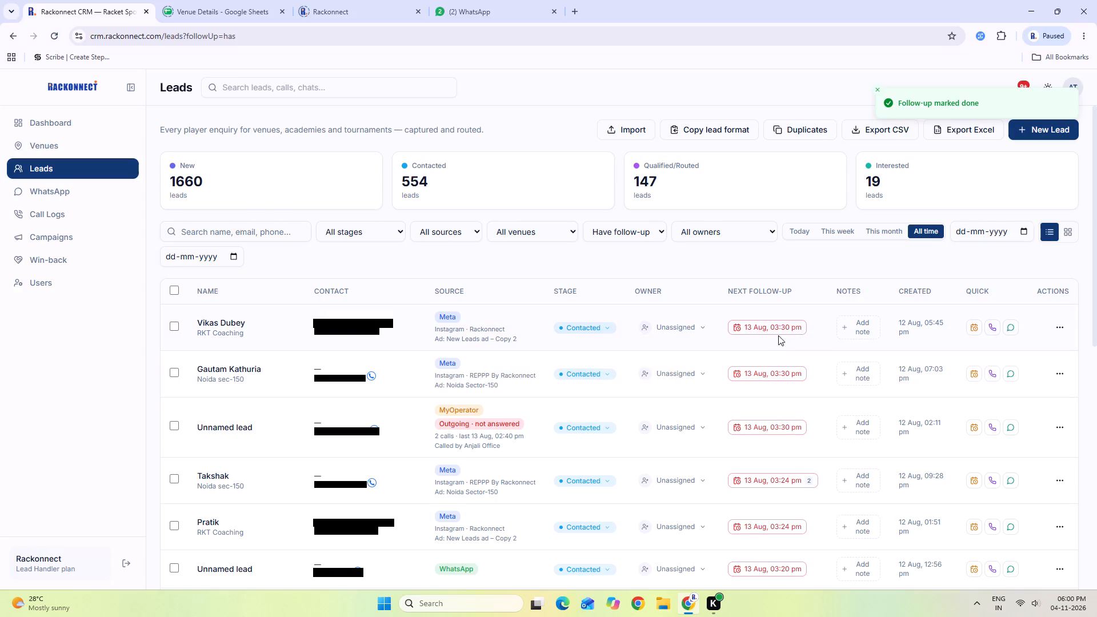
# Mark the three overdue 13 Aug, 03:30 pm follow-ups of the RKT Coaching, Noida sec-150 and unnamed MyOperator leads as done.
pyautogui.click(785, 326)
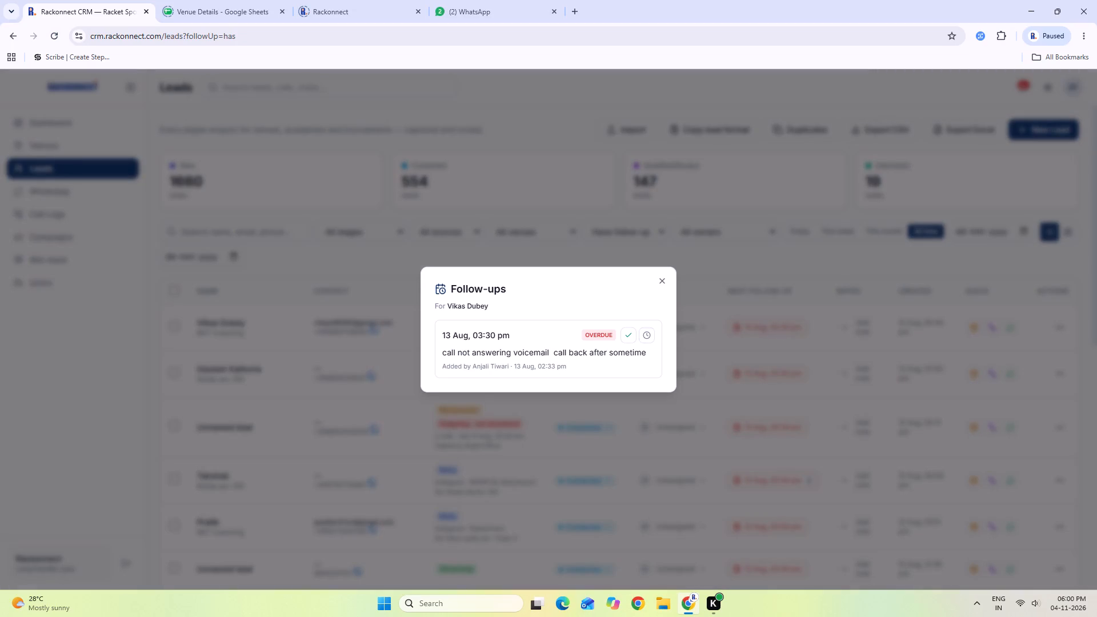
pyautogui.click(628, 337)
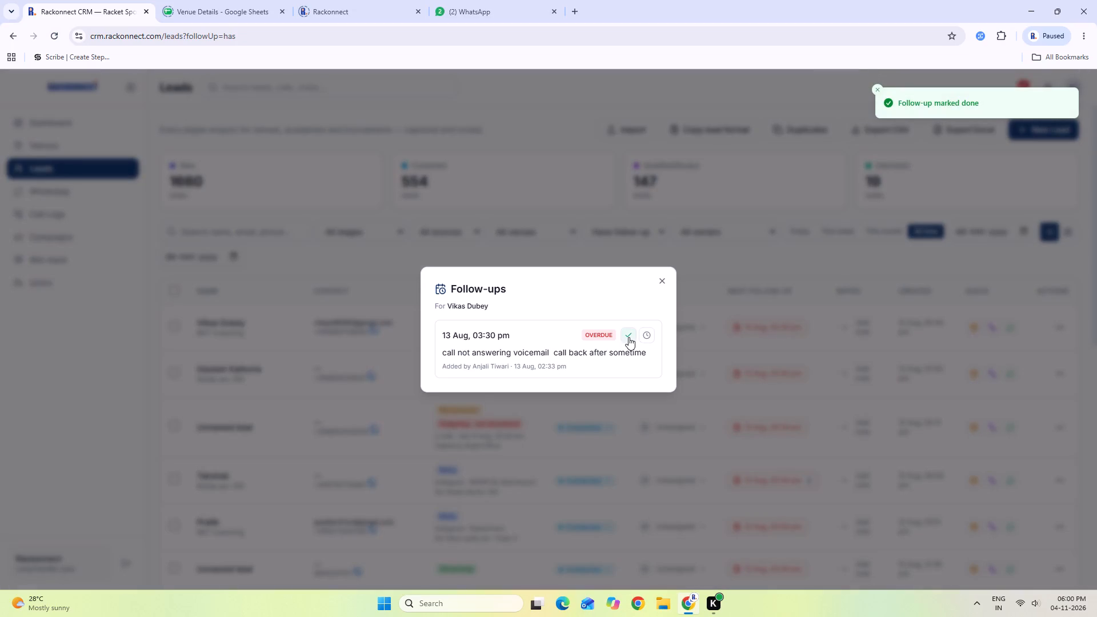
pyautogui.click(787, 328)
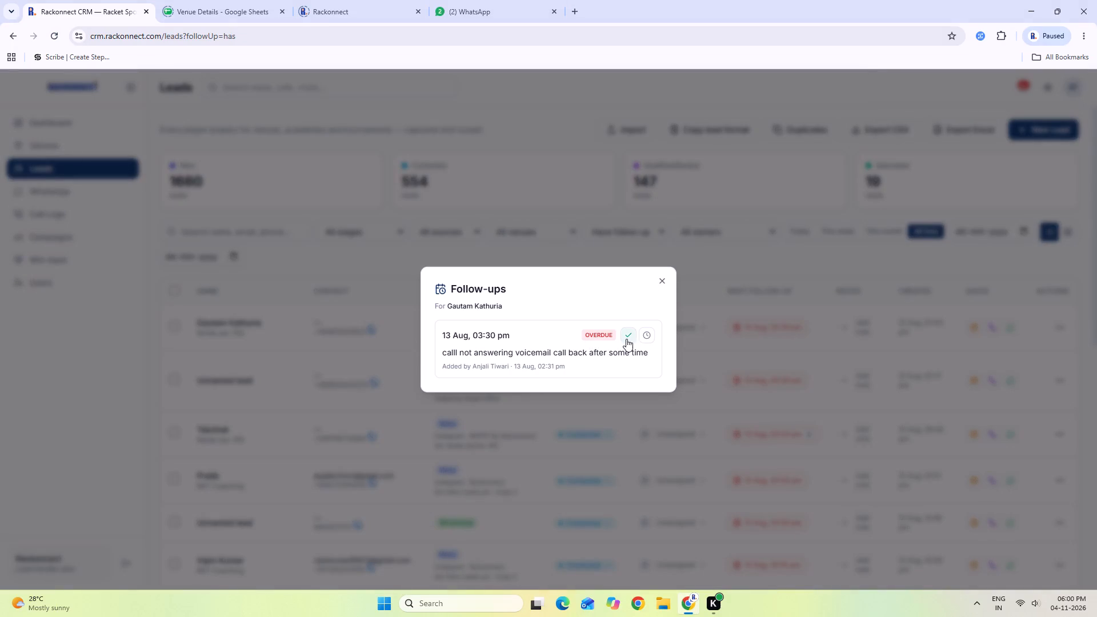
pyautogui.click(627, 338)
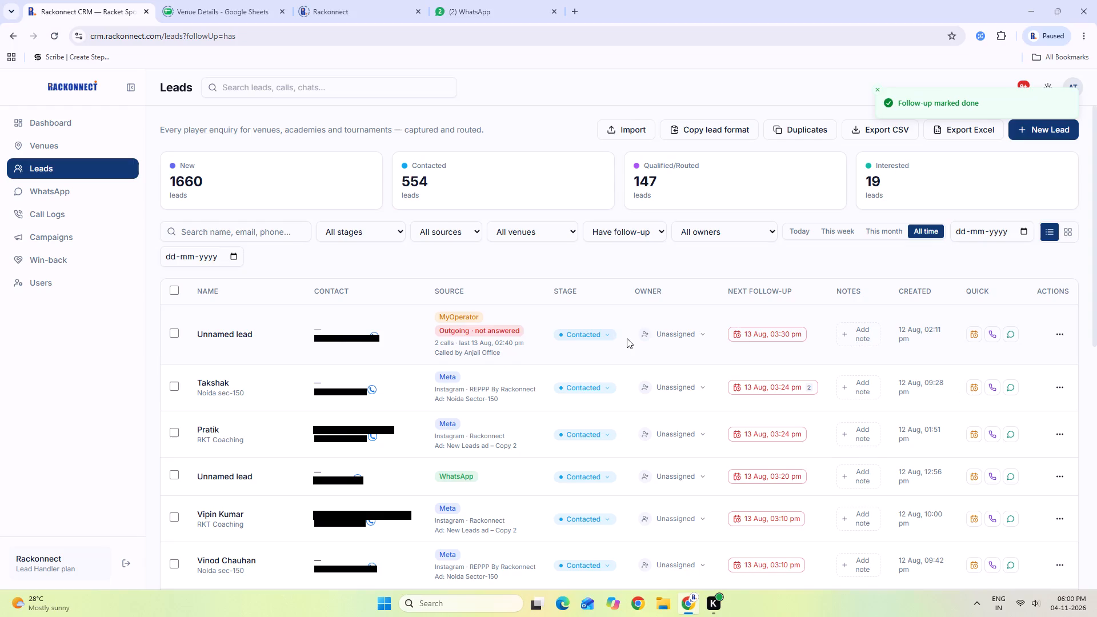
pyautogui.click(749, 330)
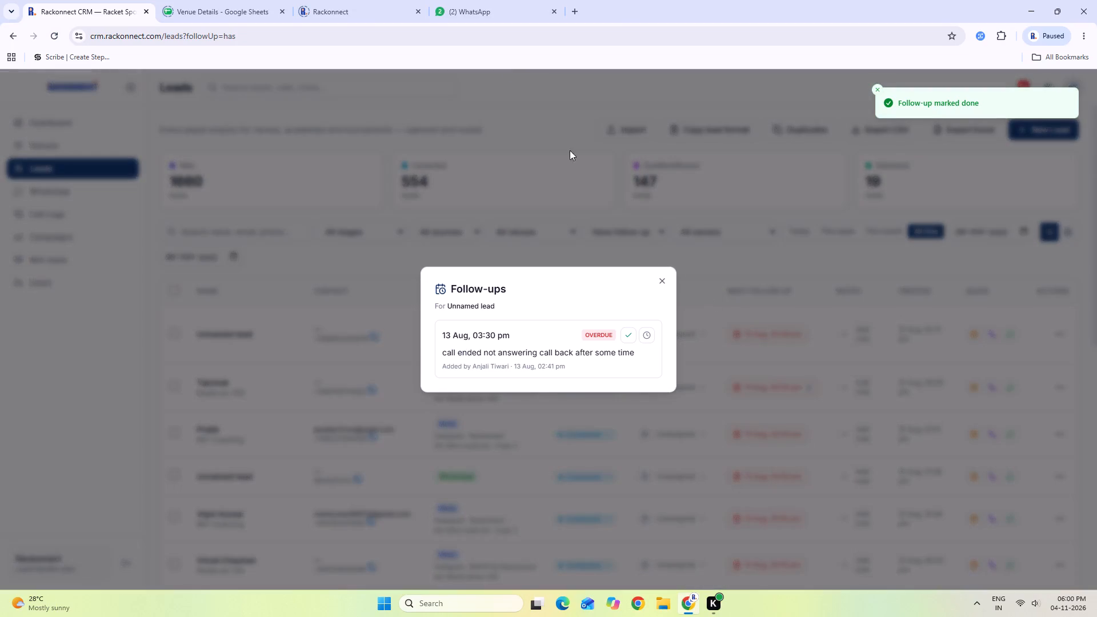
pyautogui.click(626, 338)
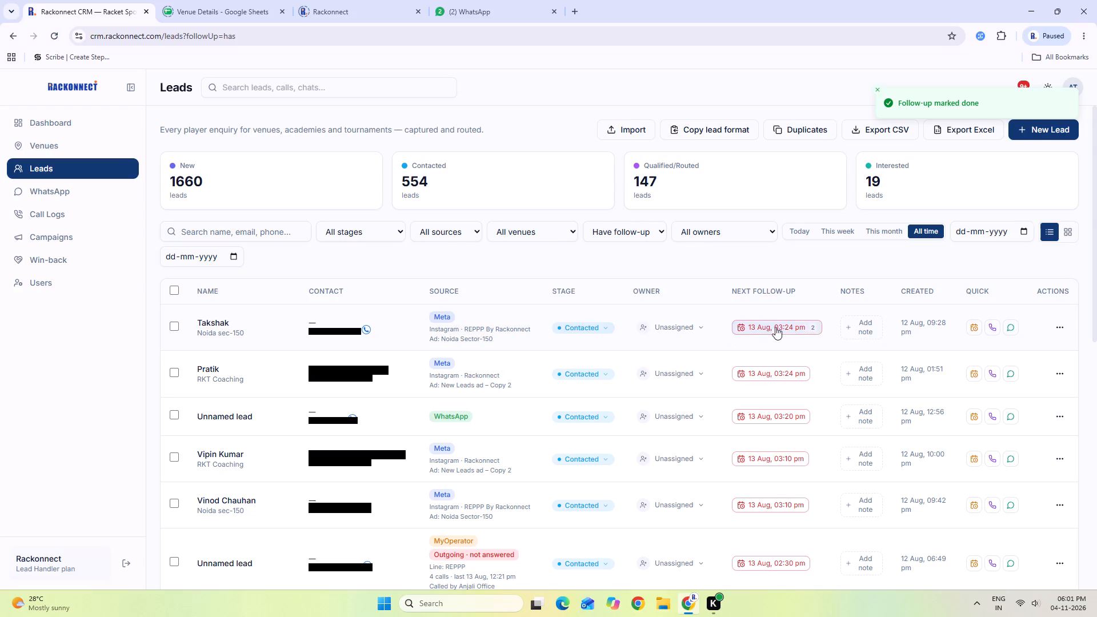
# Mark both overdue 13 Aug, 03:24 pm follow-ups of the Meta Noida sec-150 lead as done.
pyautogui.click(806, 323)
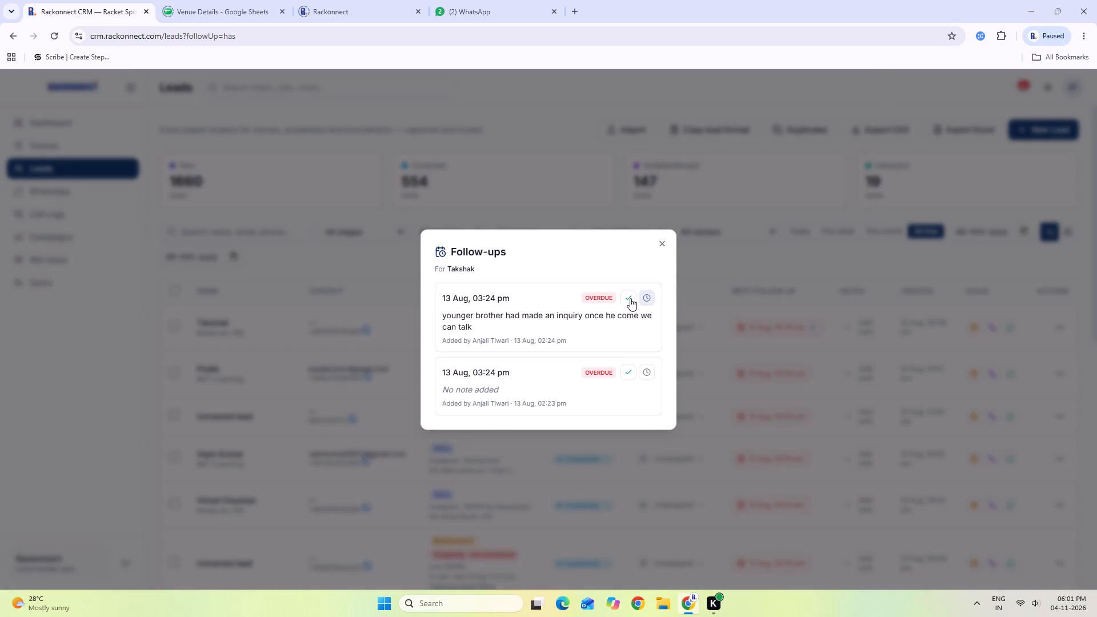
pyautogui.click(630, 298)
pyautogui.click(626, 371)
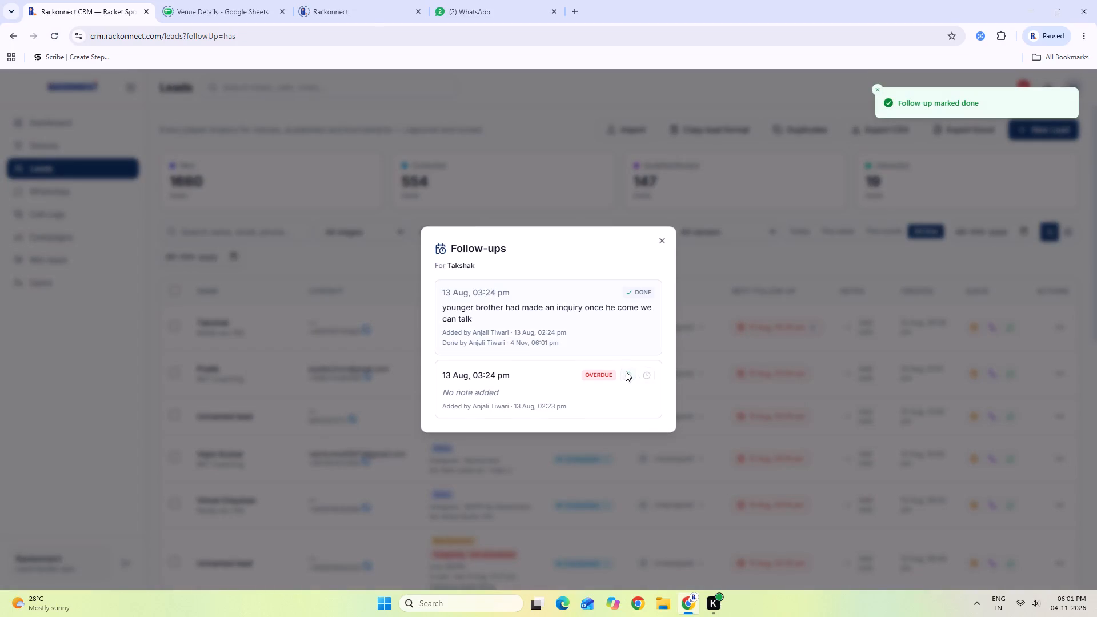
# Open the overdue 13 Aug, 03:24 pm follow-up of the Meta RKT Coaching lead.
pyautogui.click(790, 326)
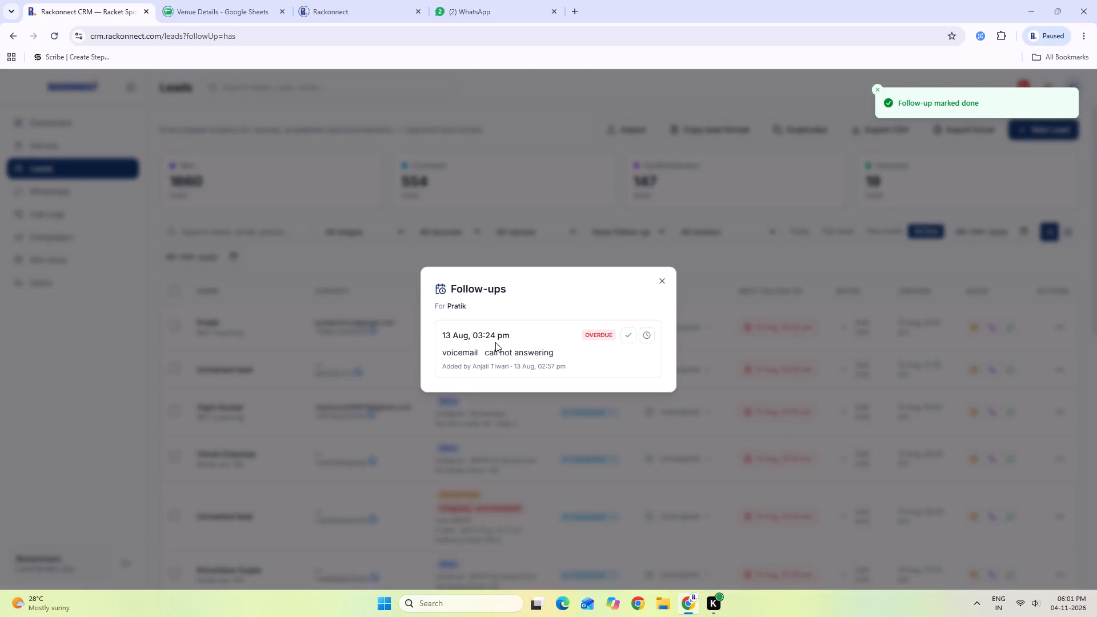
# Mark the overdue 13 Aug, 03:24 pm follow-up of the RKT Coaching lead, noted as voicemail and call not answering, as done.
pyautogui.click(626, 335)
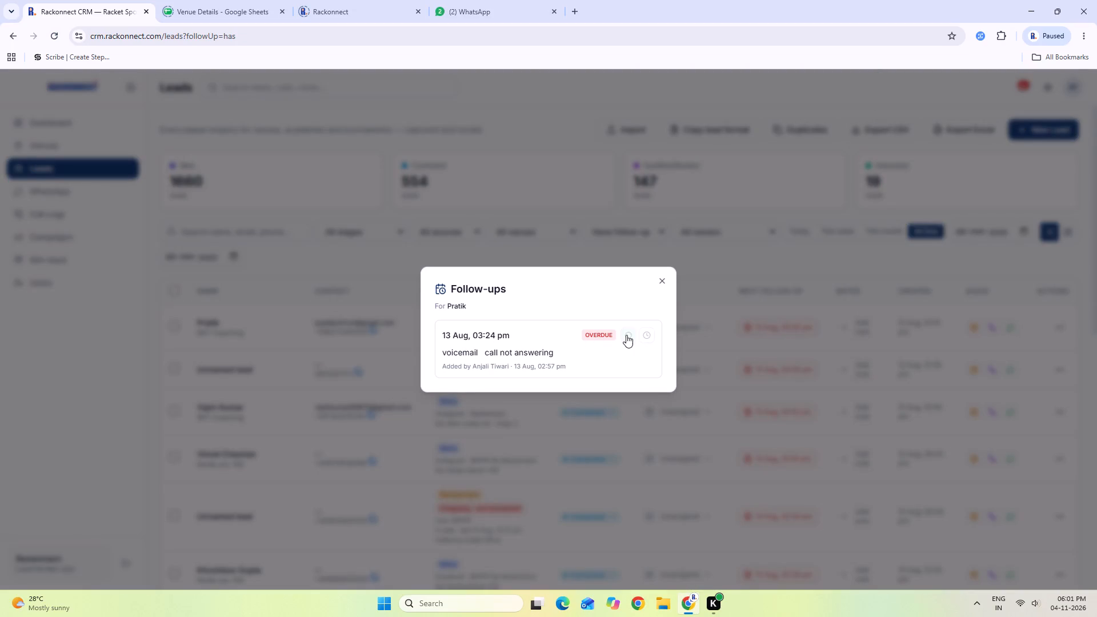
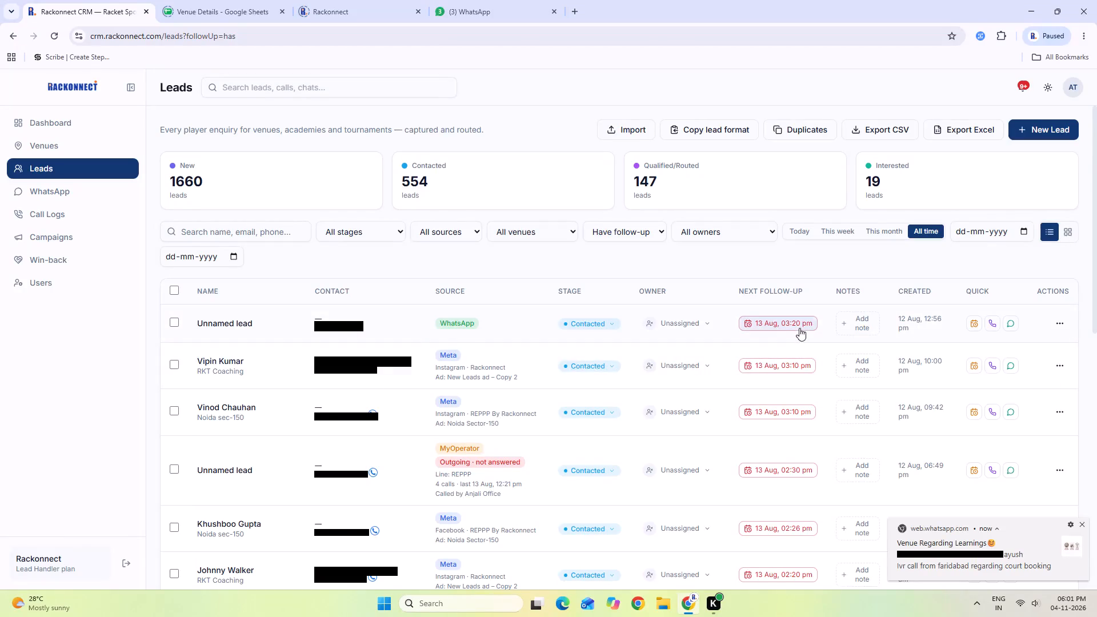
# Mark the overdue 13 Aug, 03:20 pm follow-up of the unnamed WhatsApp lead as done.
pyautogui.click(799, 325)
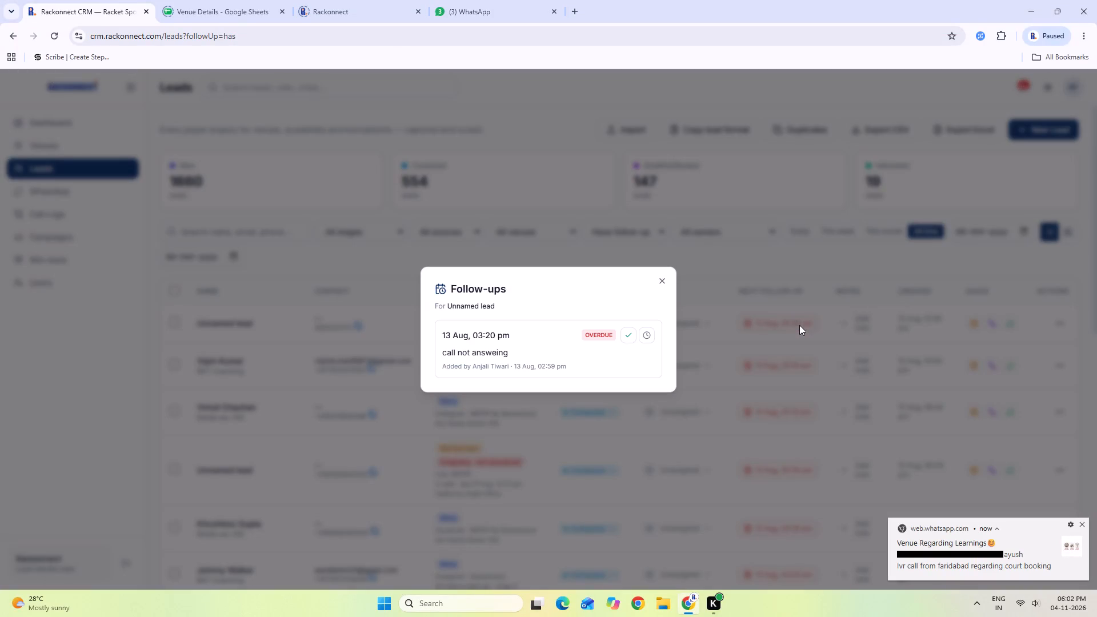
pyautogui.click(630, 339)
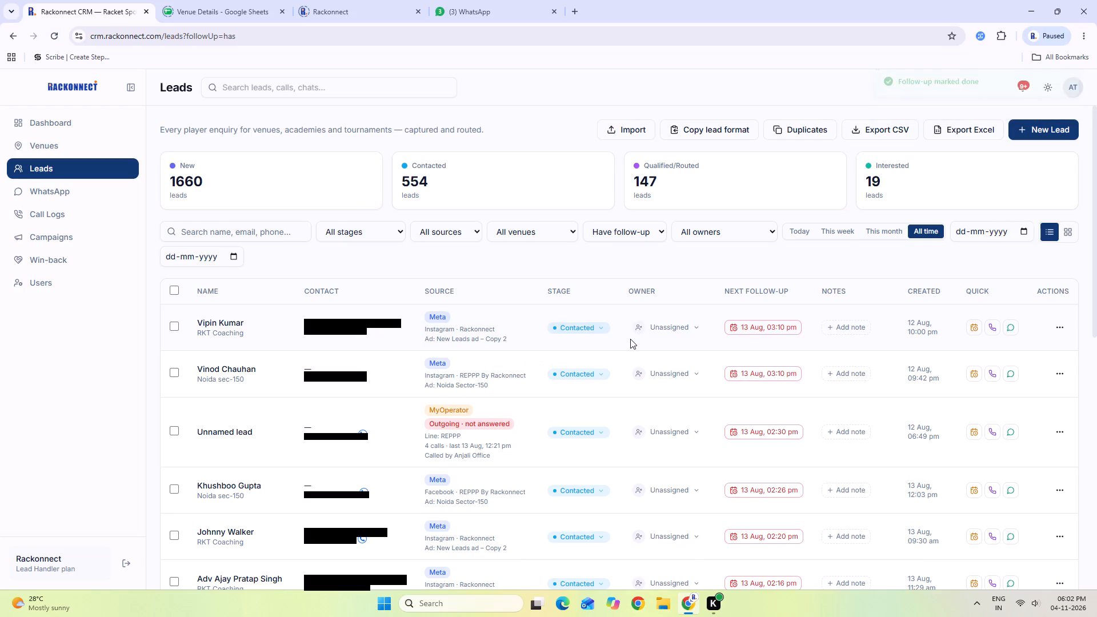
# Mark the two overdue 13 Aug, 03:10 pm follow-ups of the Meta RKT Coaching and Noida sec-150 leads as done.
pyautogui.click(762, 330)
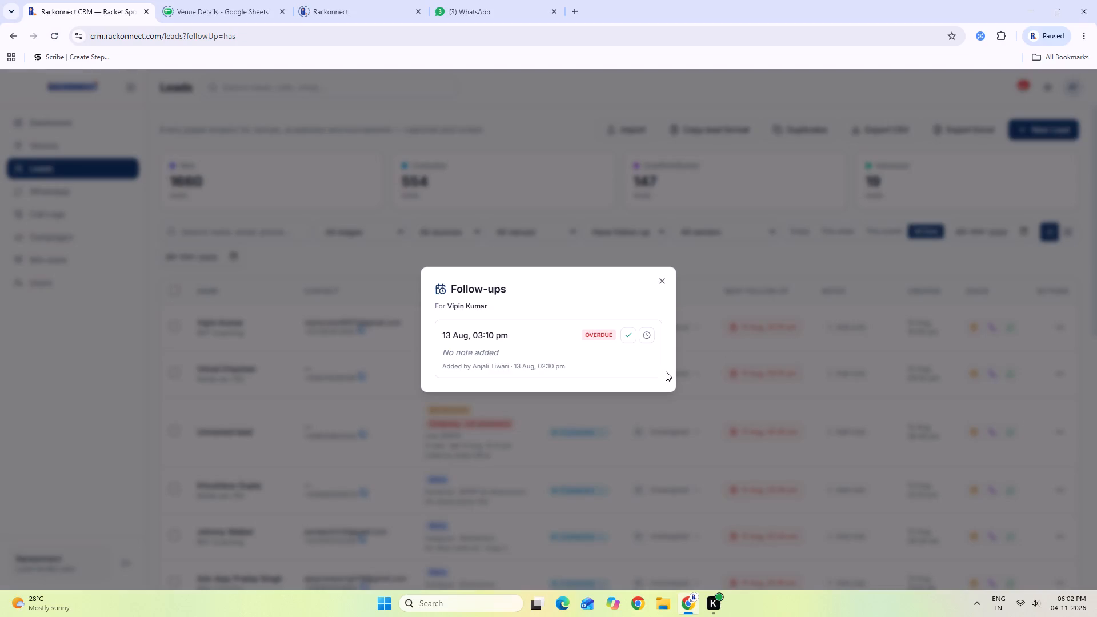
pyautogui.click(631, 335)
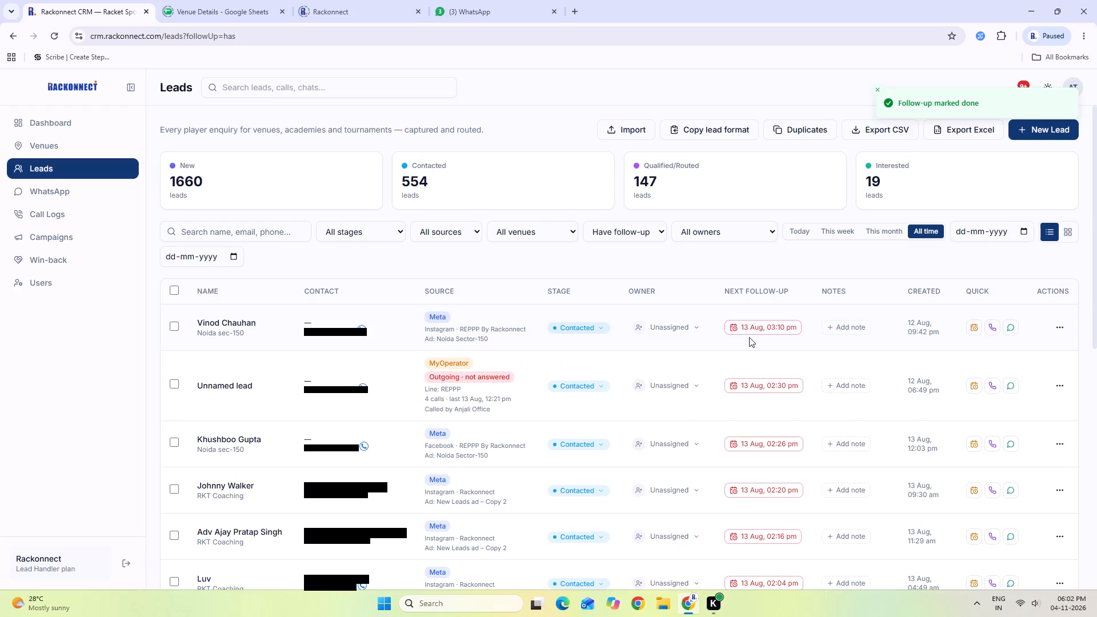
pyautogui.click(750, 331)
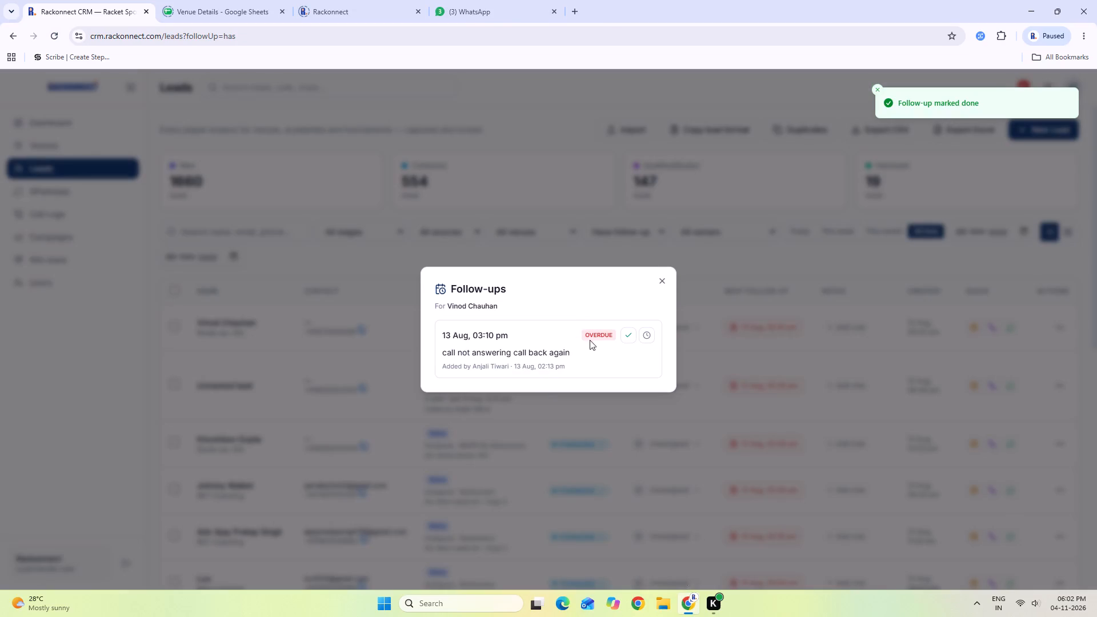
pyautogui.click(626, 338)
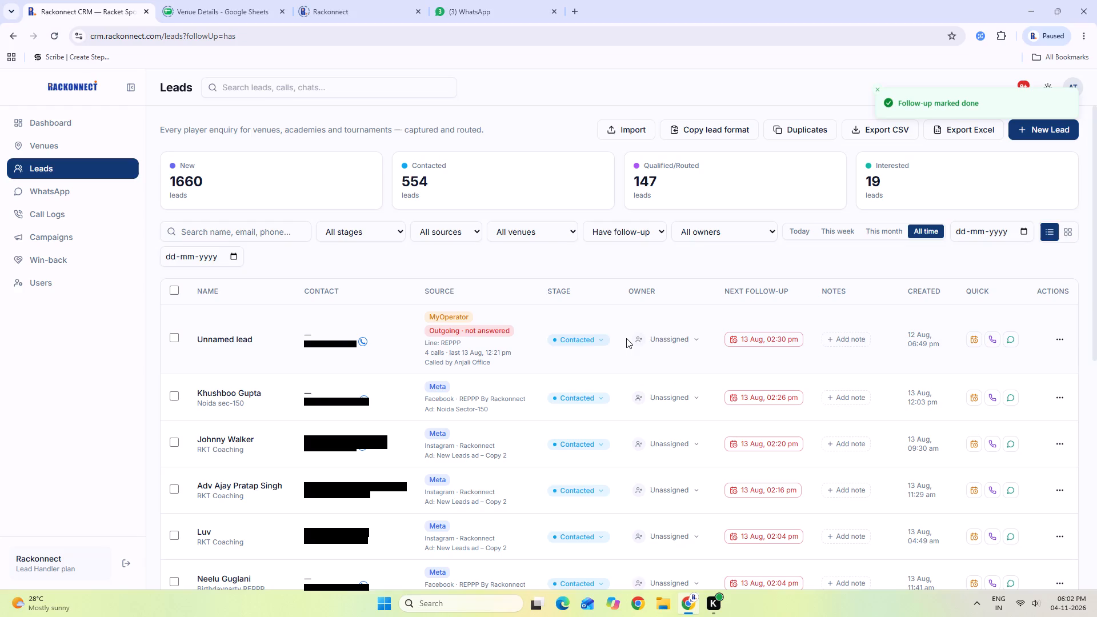
# Mark the overdue 13 Aug follow-ups of the unnamed REPPP line lead (02:30 pm) and the Noida sec-150 lead (02:26 pm) as done.
pyautogui.click(776, 339)
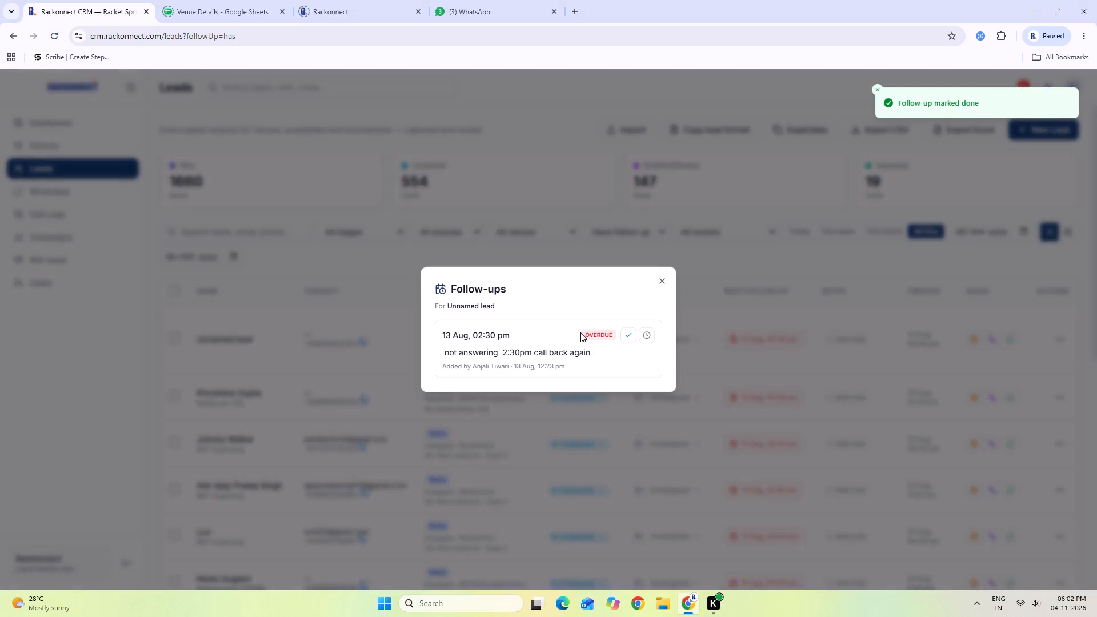
pyautogui.click(624, 331)
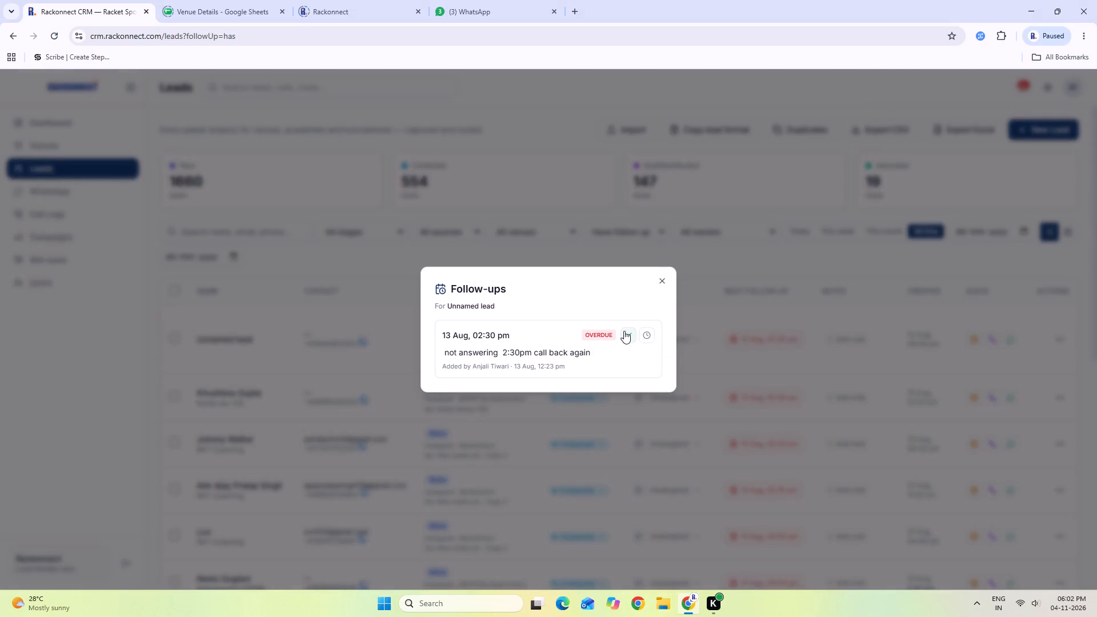
pyautogui.click(772, 326)
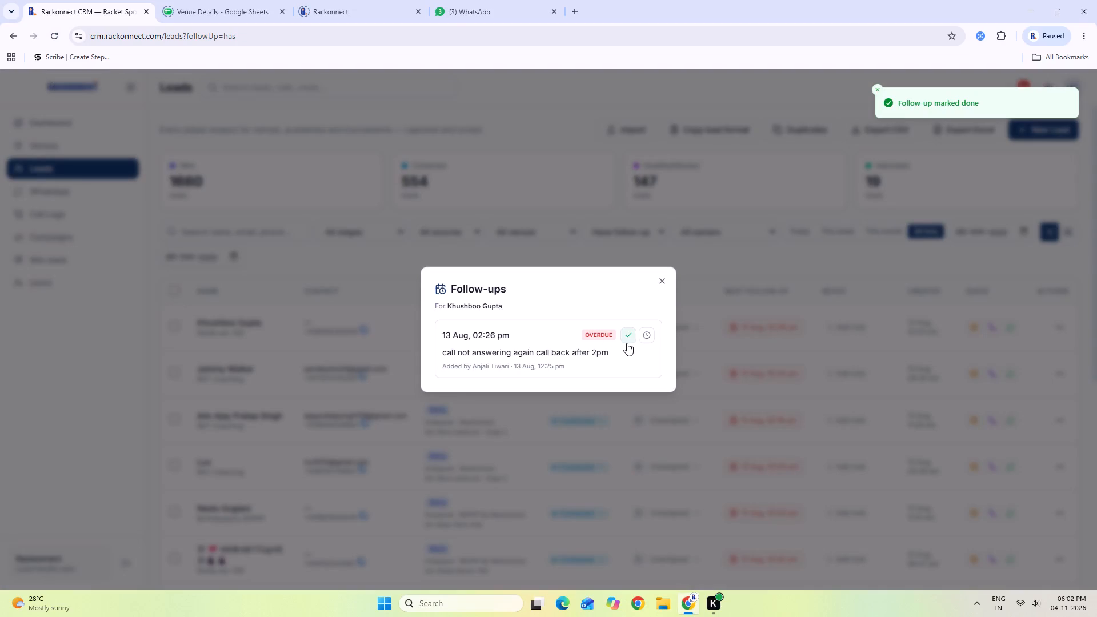
pyautogui.click(627, 343)
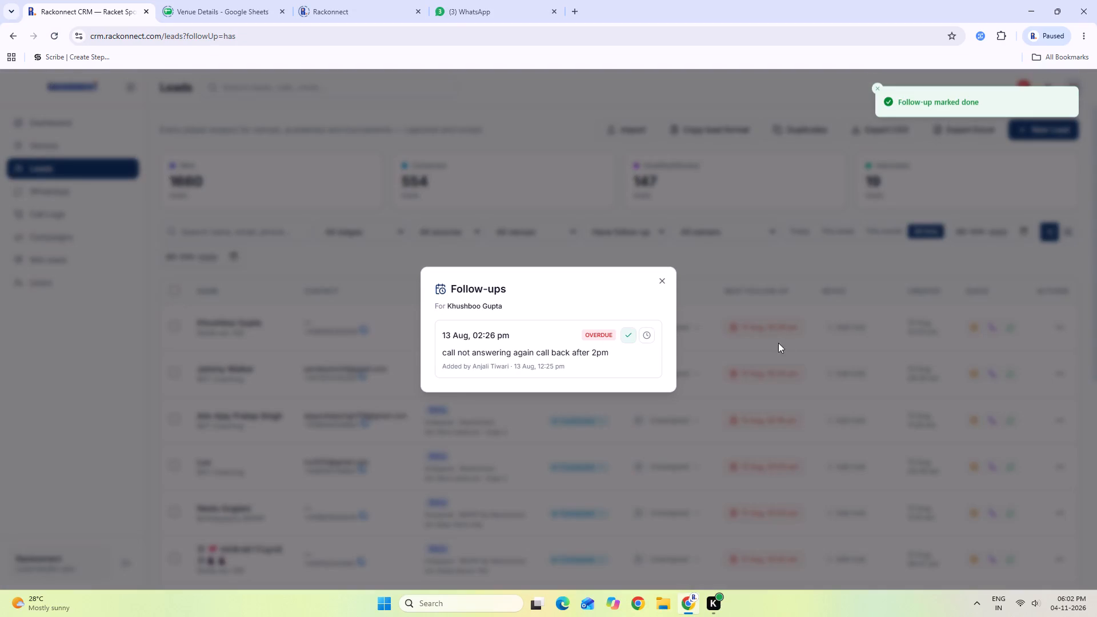
# Mark the overdue 13 Aug, 02:20 pm and 02:16 pm follow-ups of the two Meta RKT Coaching leads as done.
pyautogui.click(783, 330)
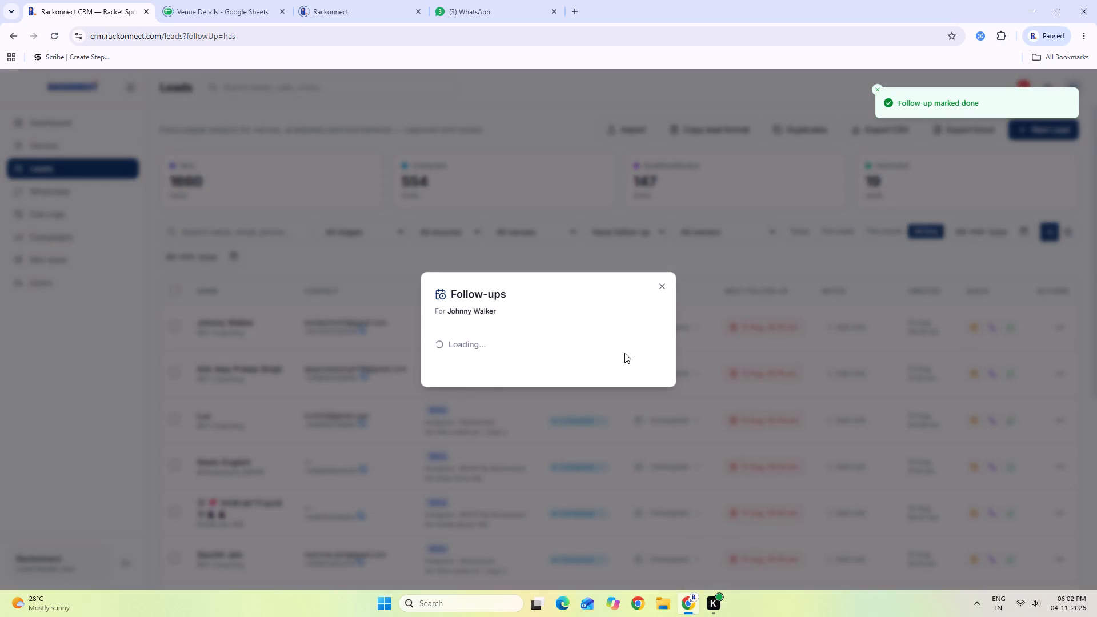
pyautogui.click(624, 336)
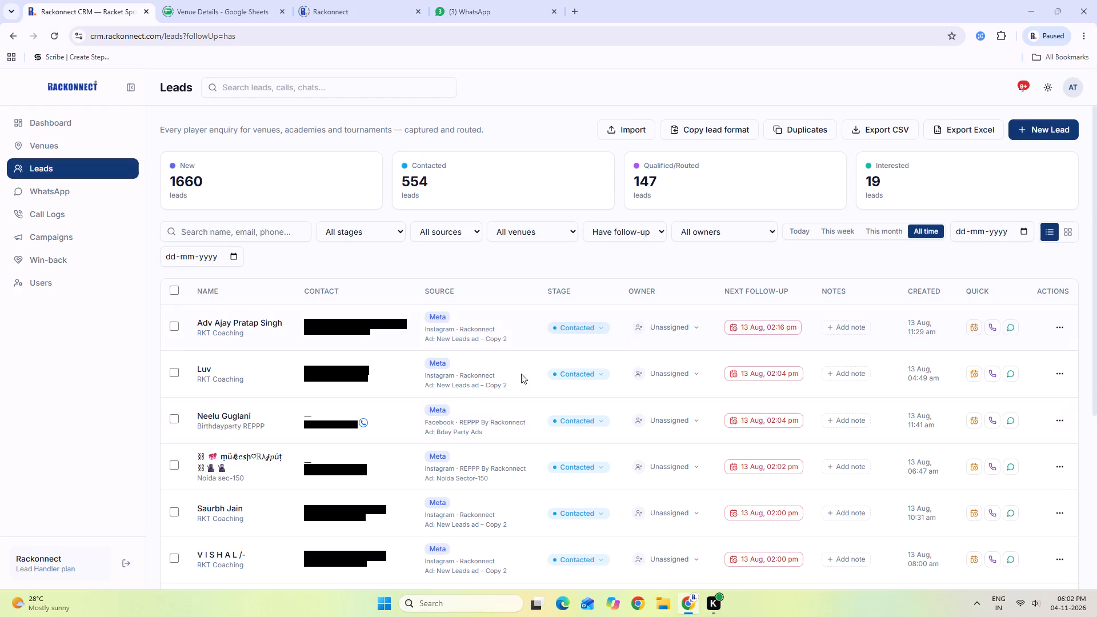
pyautogui.click(763, 328)
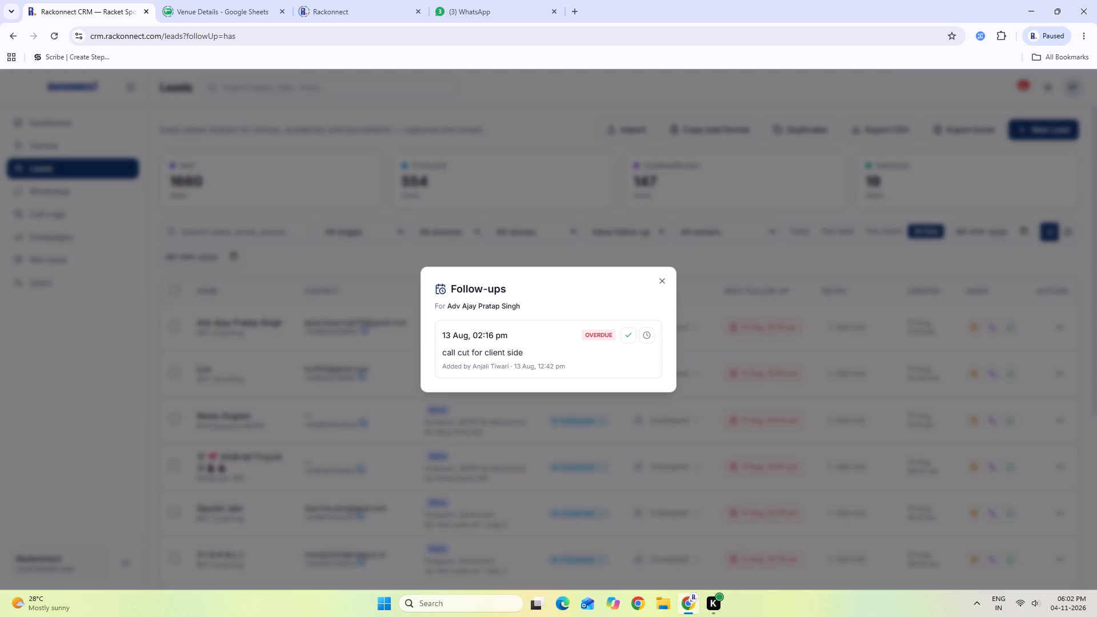
pyautogui.click(632, 326)
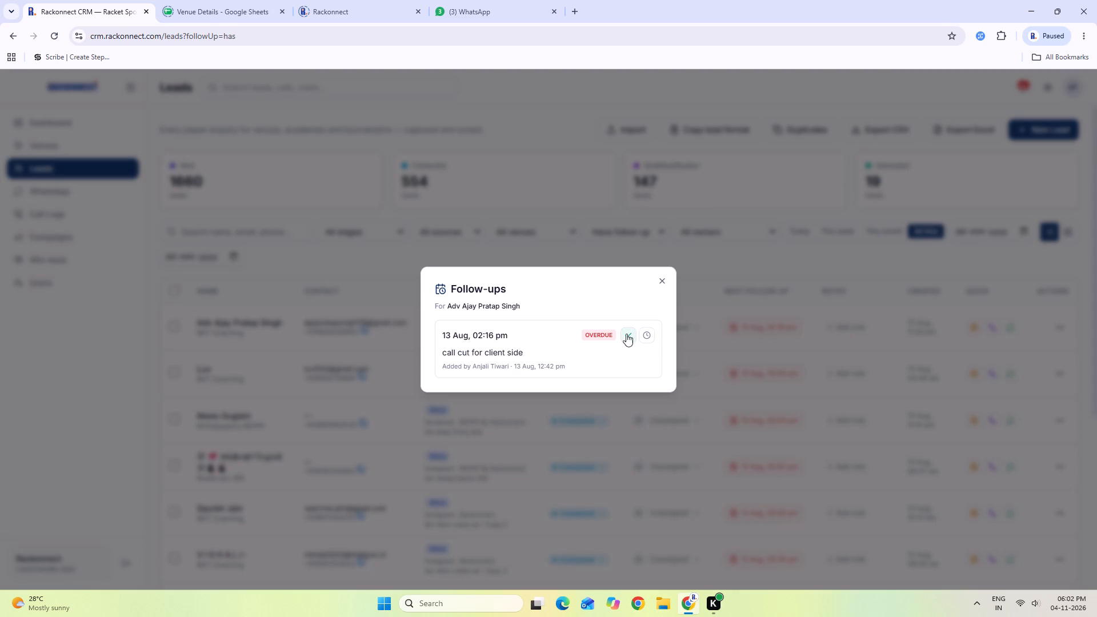
pyautogui.click(623, 335)
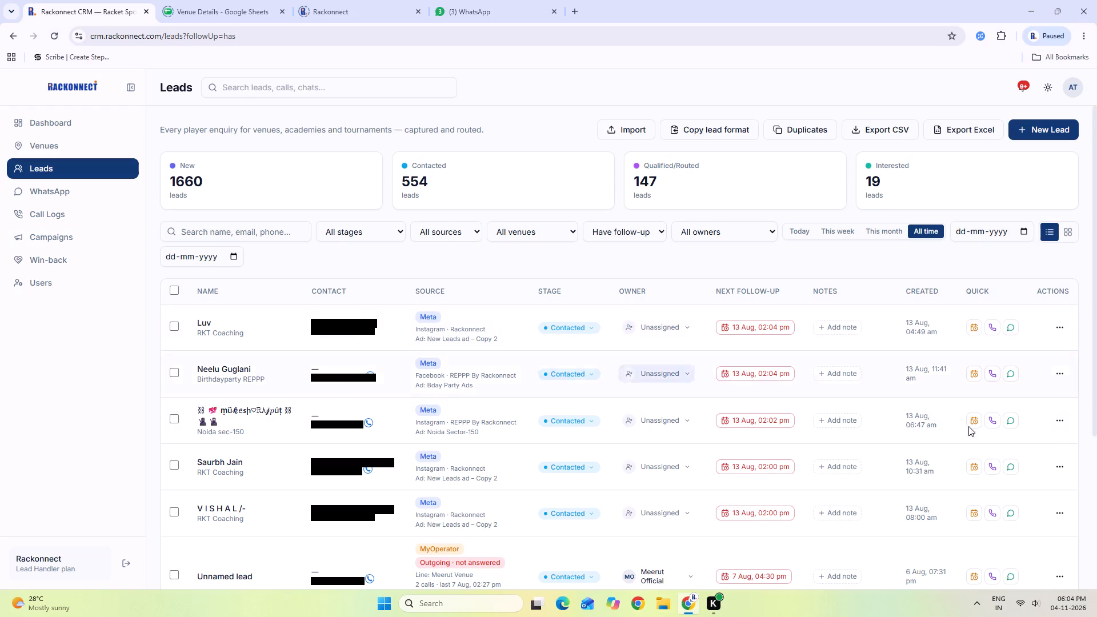
# Mark the two overdue 13 Aug, 02:04 pm follow-ups of the RKT Coaching and Birthdayparty REPPP leads as done.
pyautogui.click(755, 326)
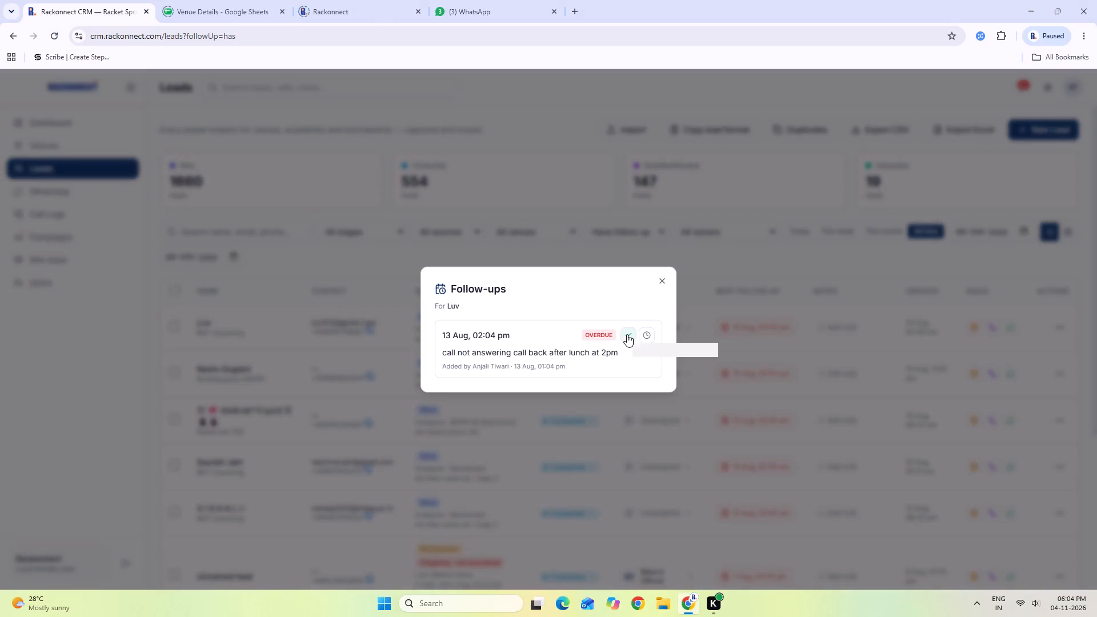
pyautogui.click(627, 334)
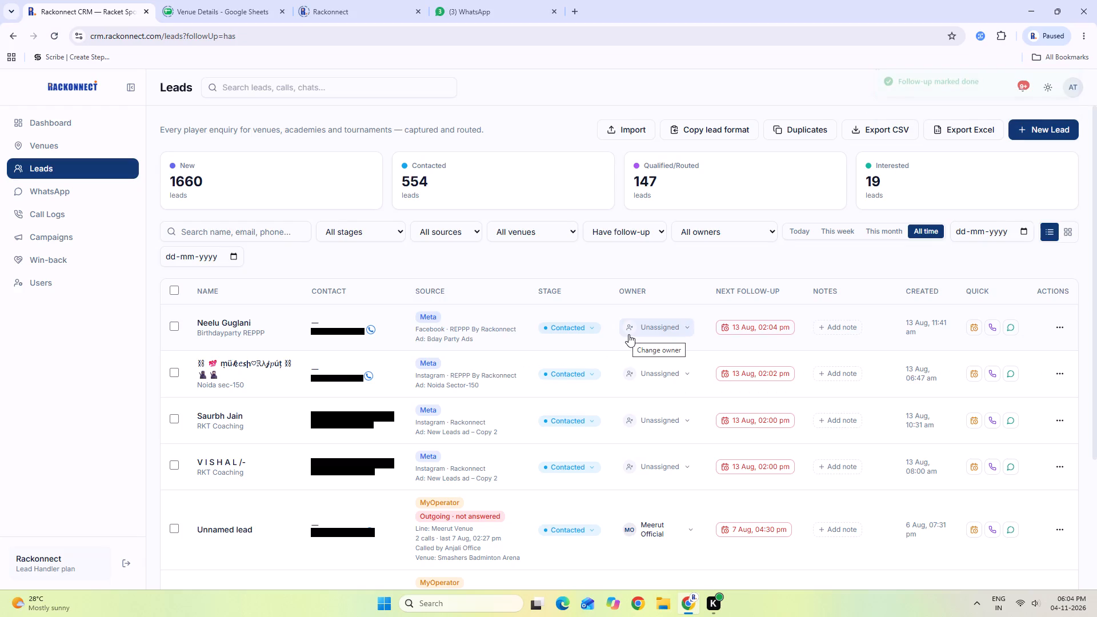
pyautogui.click(760, 335)
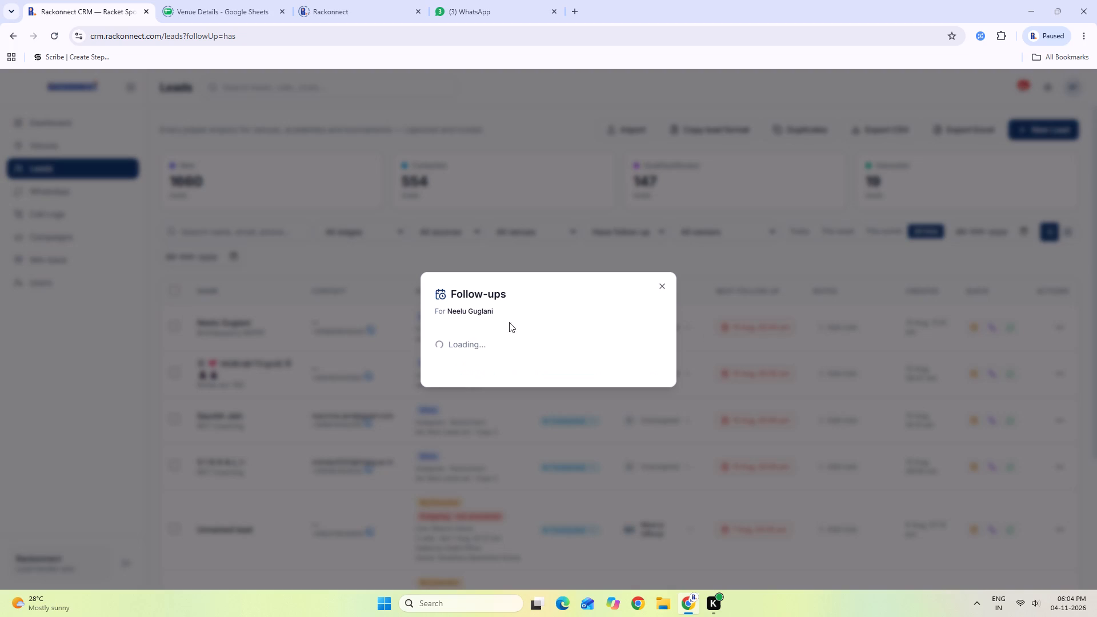
pyautogui.click(625, 336)
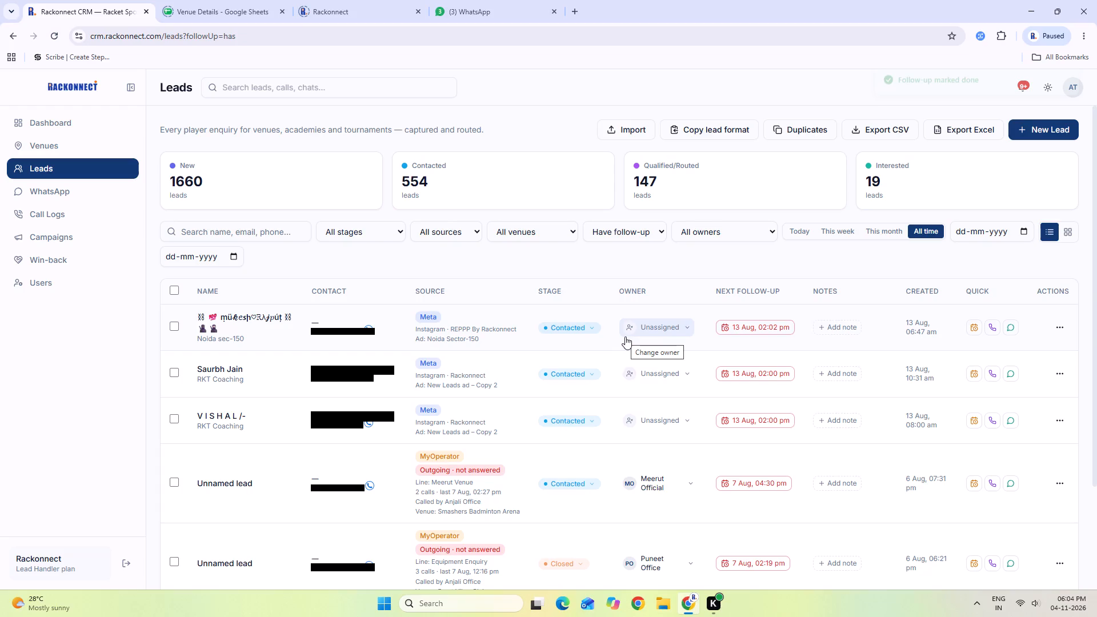
# Mark the overdue 13 Aug follow-ups of the Noida sec-150 lead (02:02 pm) and the first-listed RKT Coaching lead (02:00 pm) as done.
pyautogui.click(766, 325)
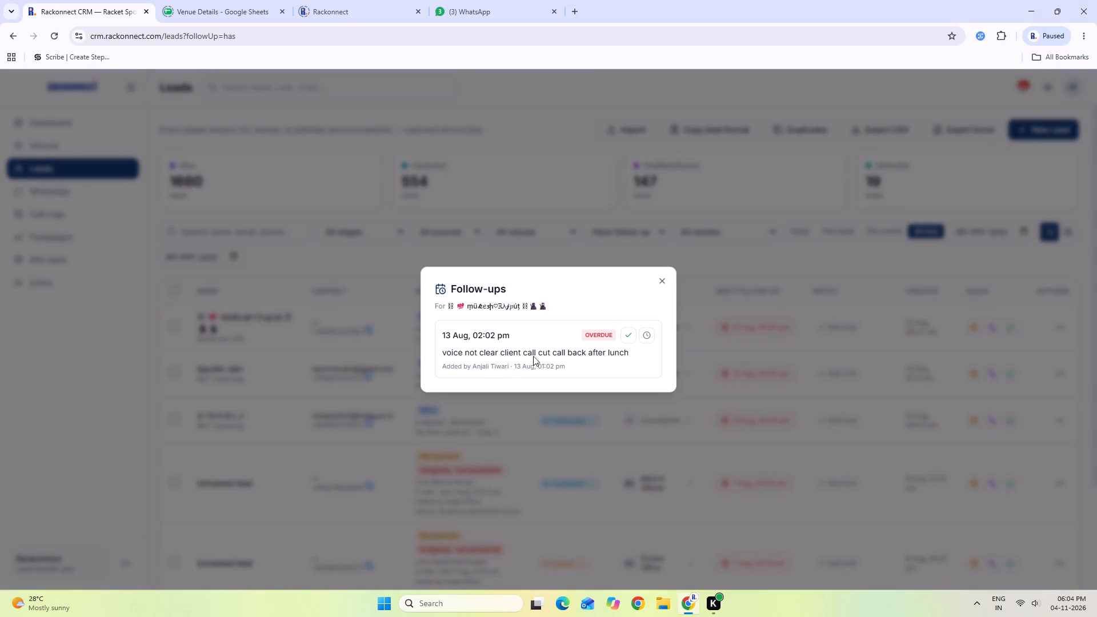
pyautogui.click(631, 339)
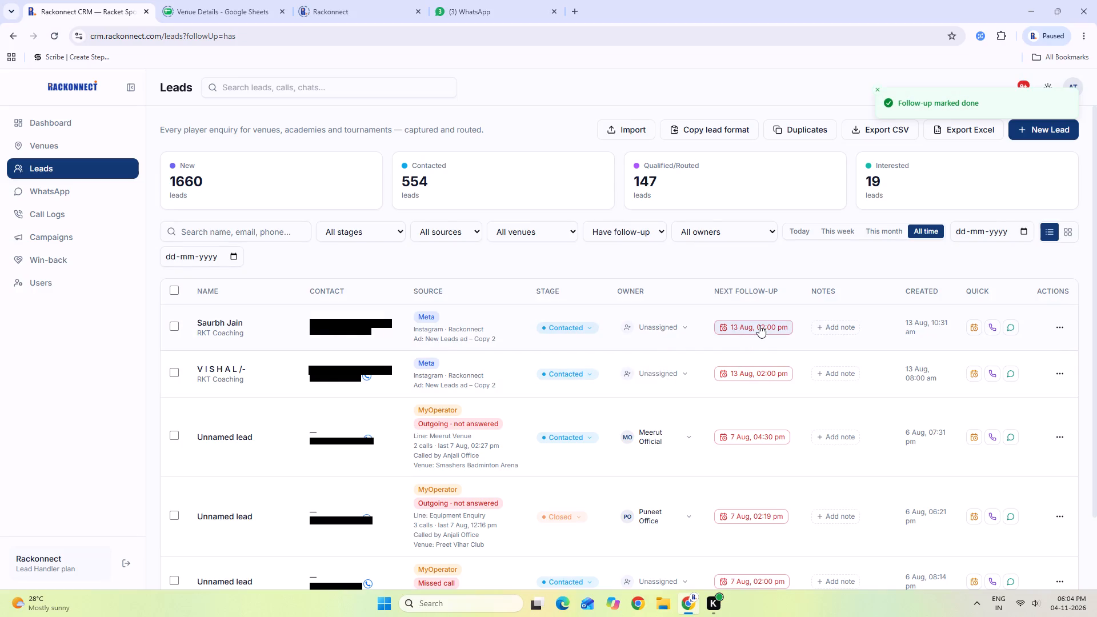
pyautogui.click(759, 325)
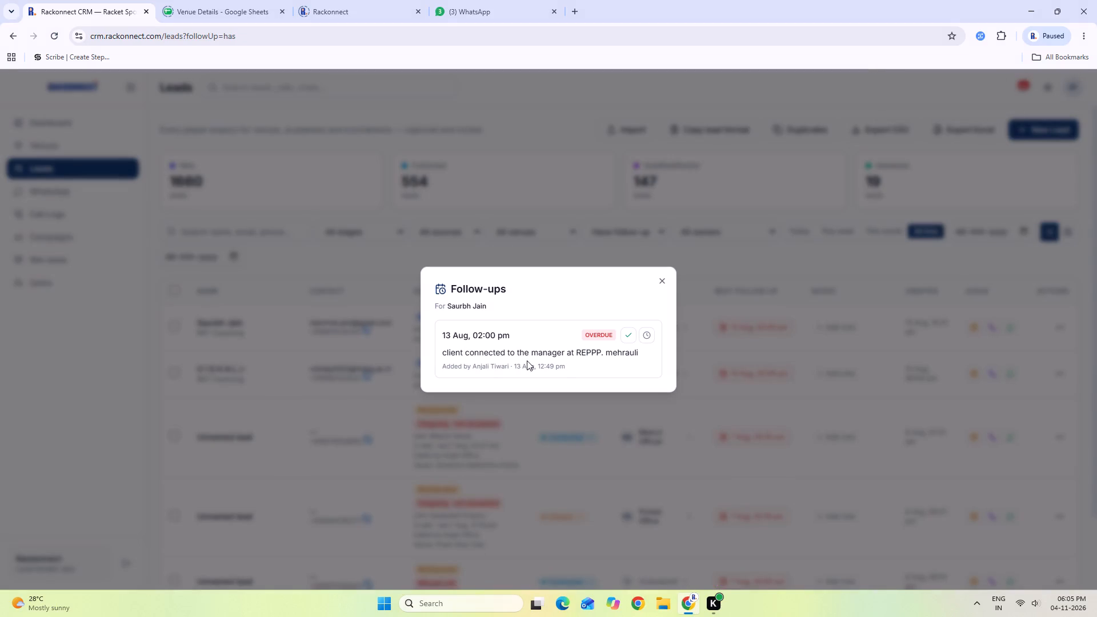
pyautogui.click(627, 338)
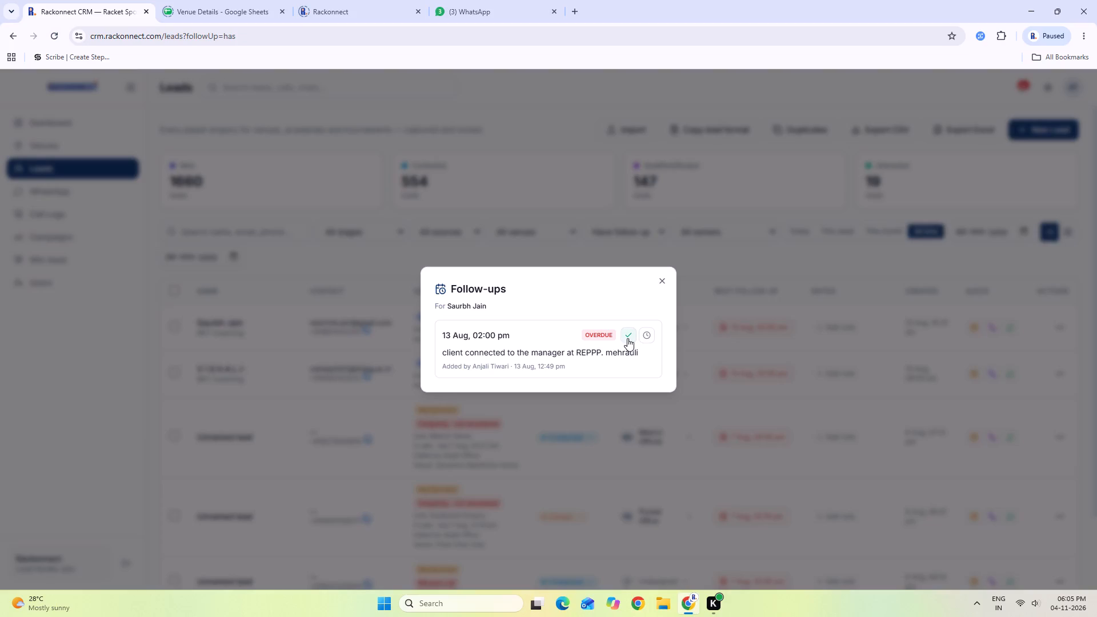
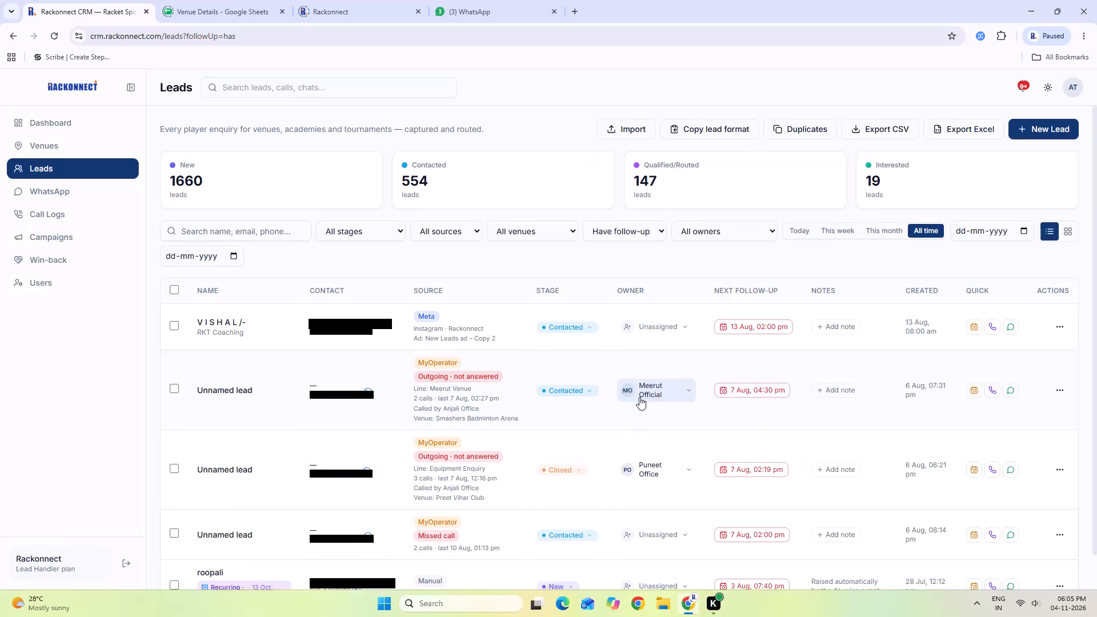
# Mark the overdue 13 Aug, 02:00 pm follow-up of the remaining Meta RKT Coaching lead as done.
pyautogui.scroll(1, 639, 400)
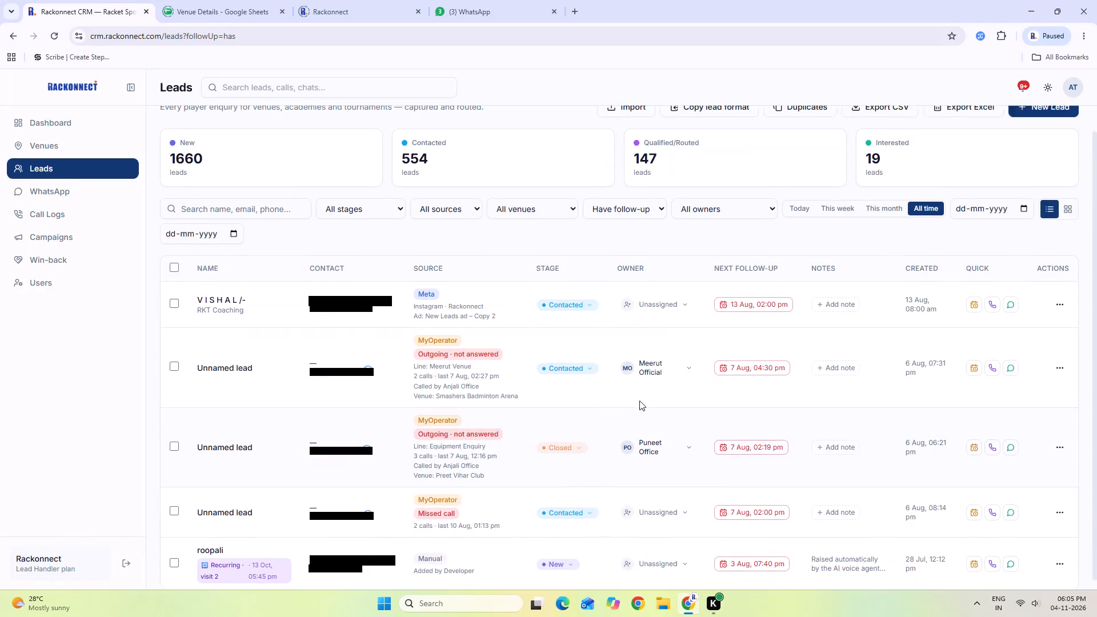
pyautogui.scroll(-2, 639, 400)
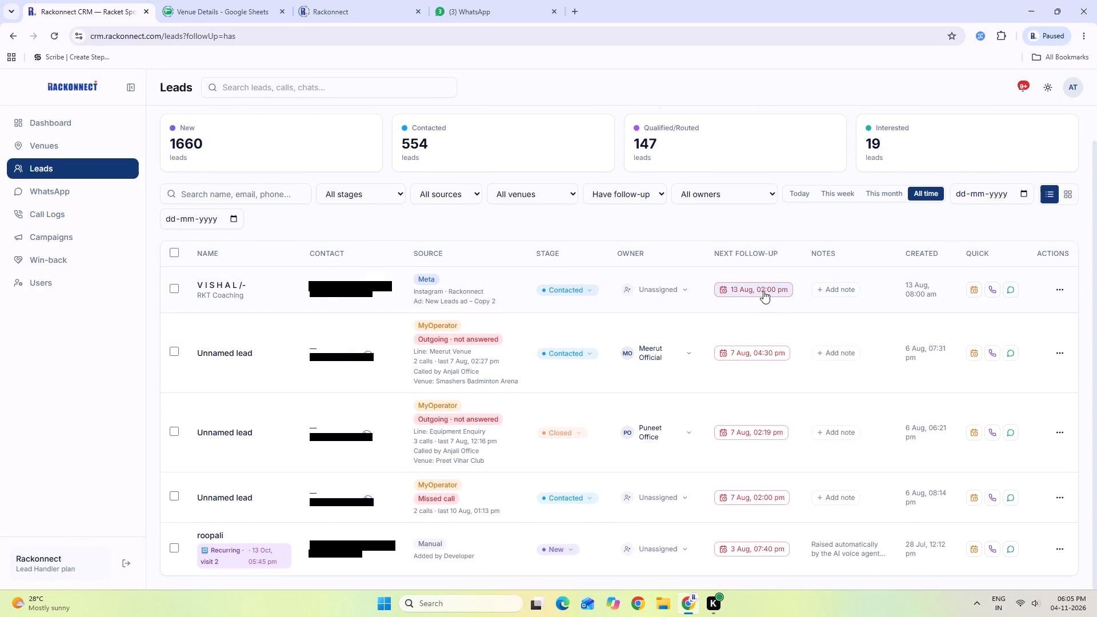
pyautogui.click(763, 291)
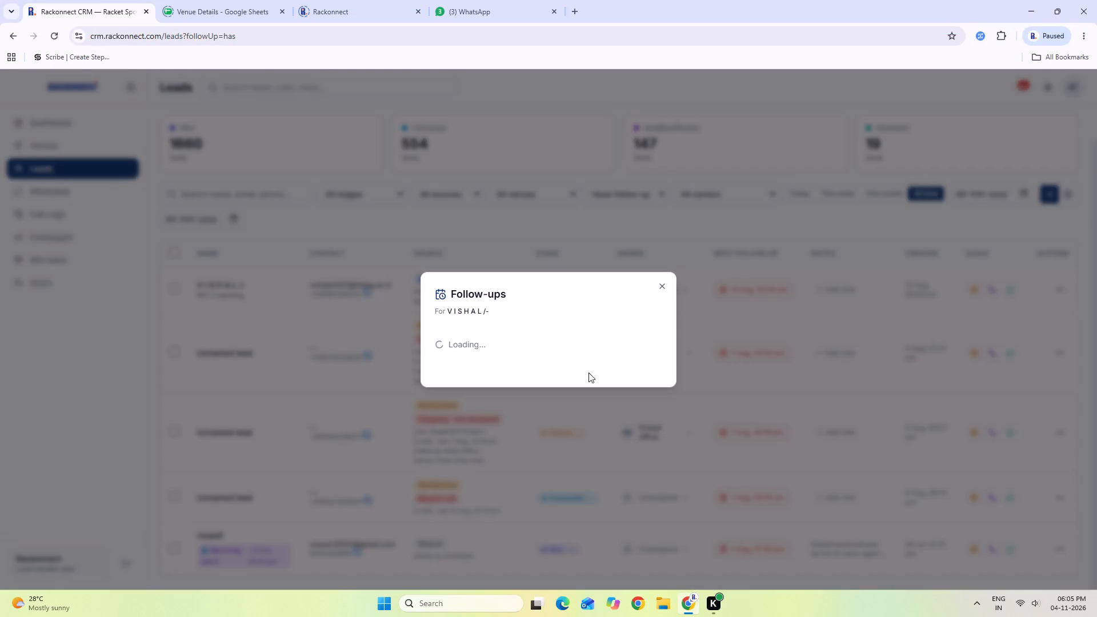
pyautogui.click(626, 338)
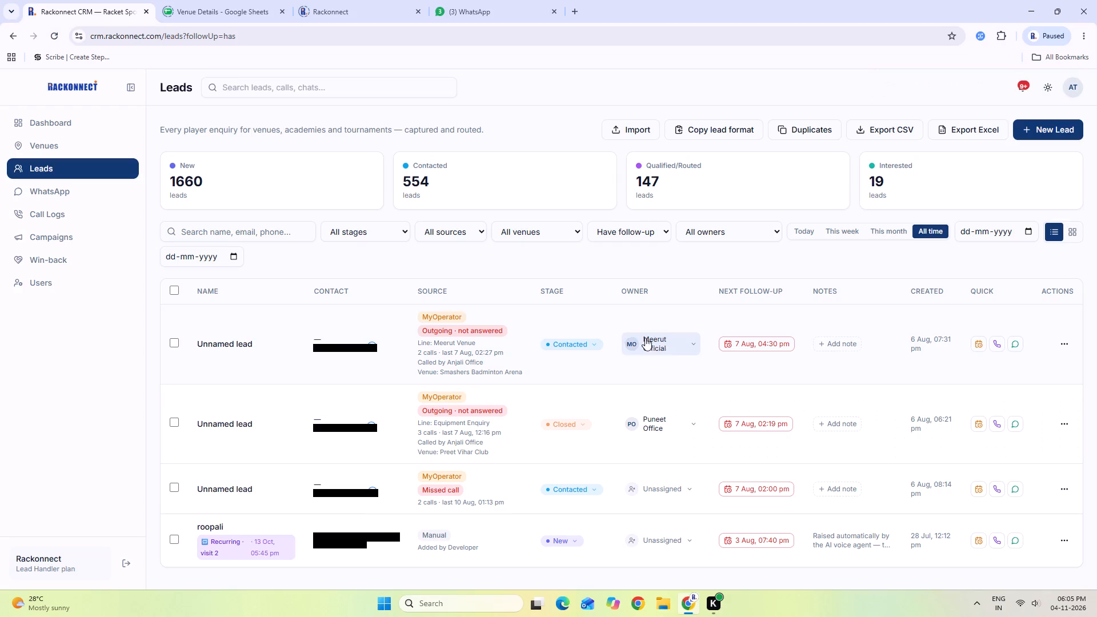
# Mark the overdue 7 Aug follow-ups of the unnamed Meerut Venue line lead (04:30 pm) and Equipment Enquiry line lead (02:19 pm) as done.
pyautogui.click(783, 345)
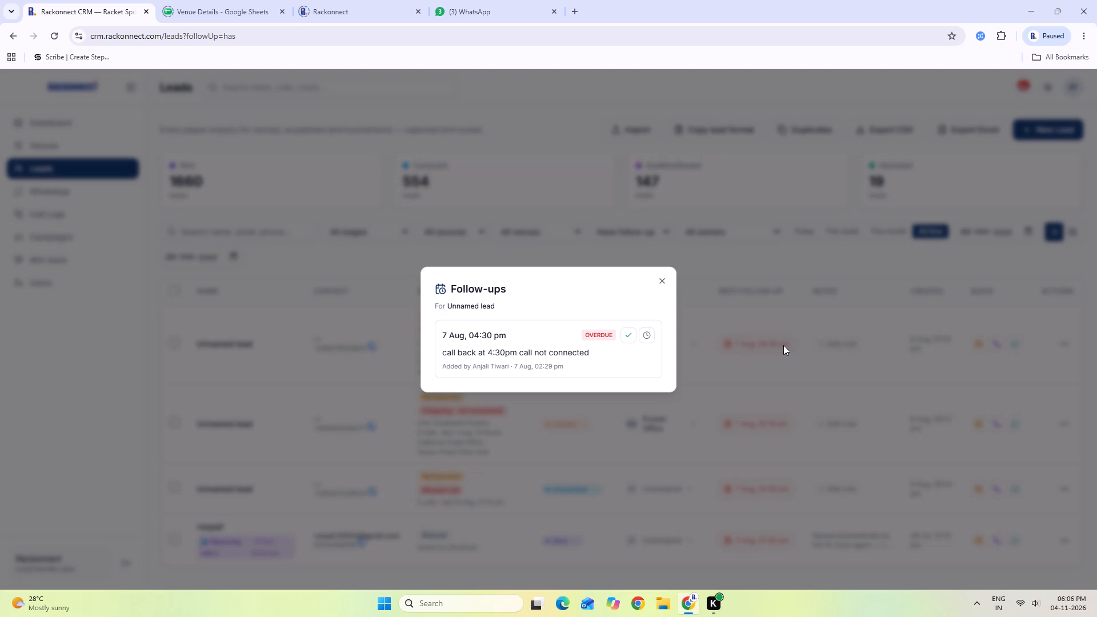
pyautogui.click(621, 332)
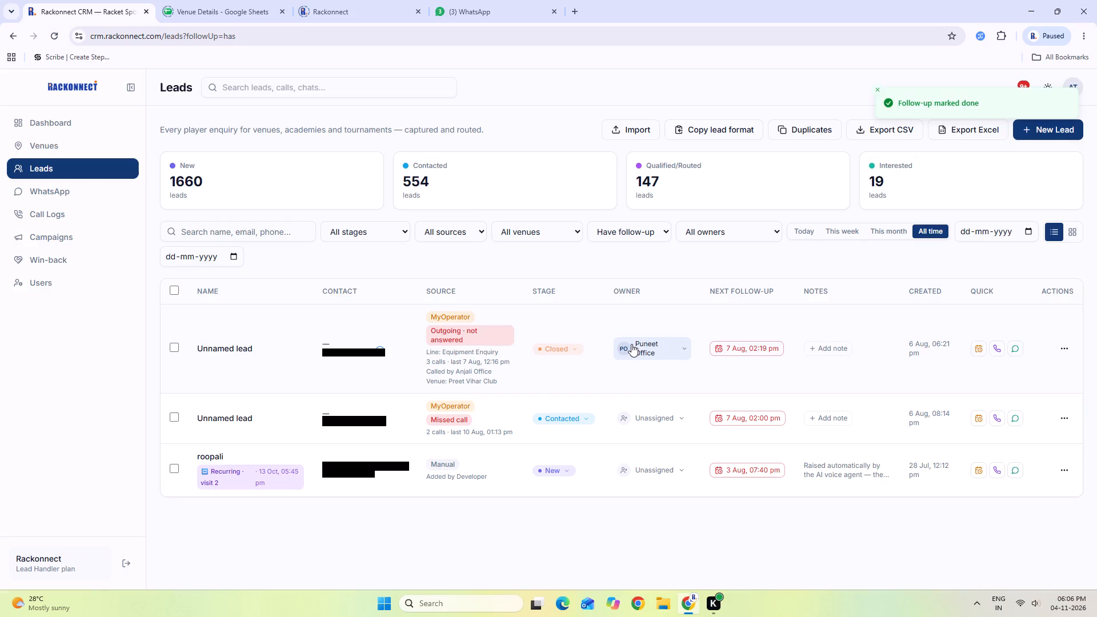
pyautogui.click(742, 354)
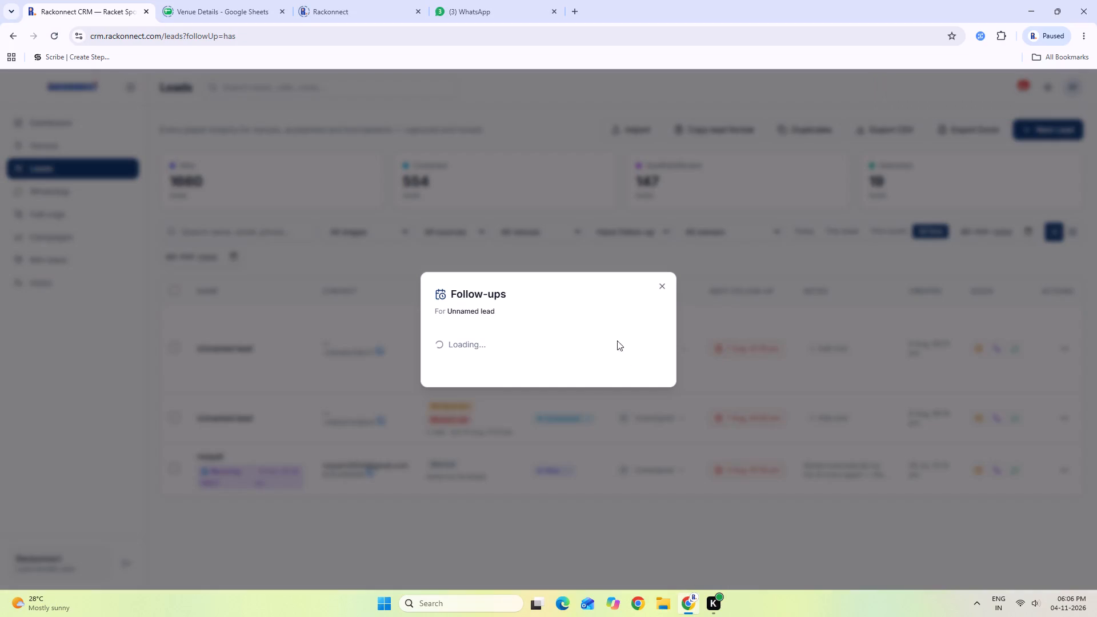
pyautogui.click(624, 335)
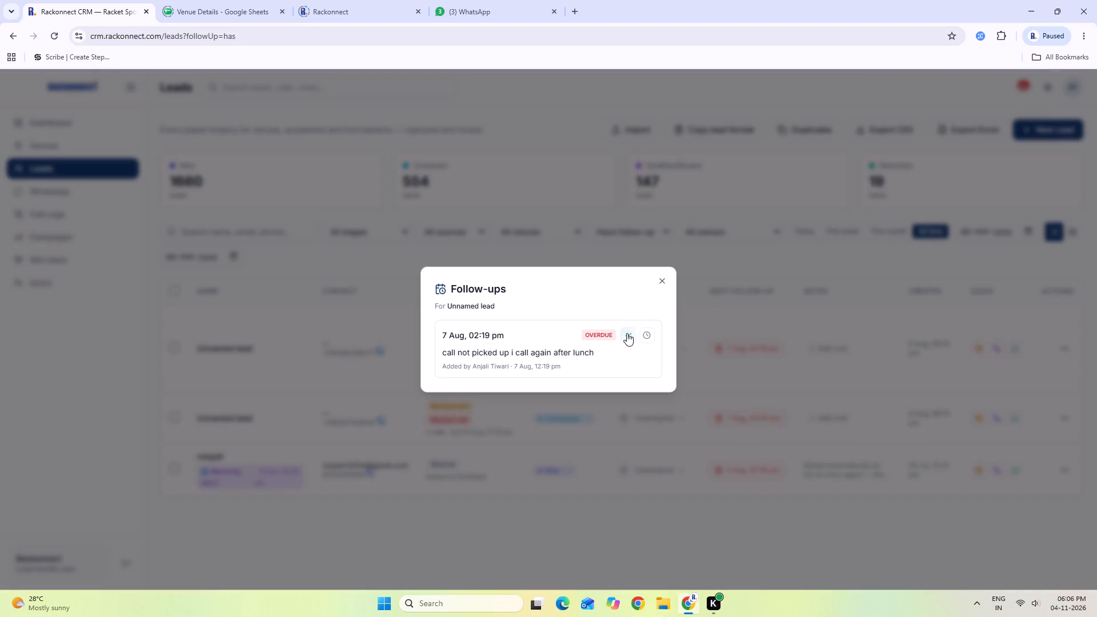
# Mark the overdue follow-ups of the unnamed lead (7 Aug, 02:00 pm) and the manually added recurring-visit lead (3 Aug, 07:40 pm) as done.
pyautogui.click(746, 327)
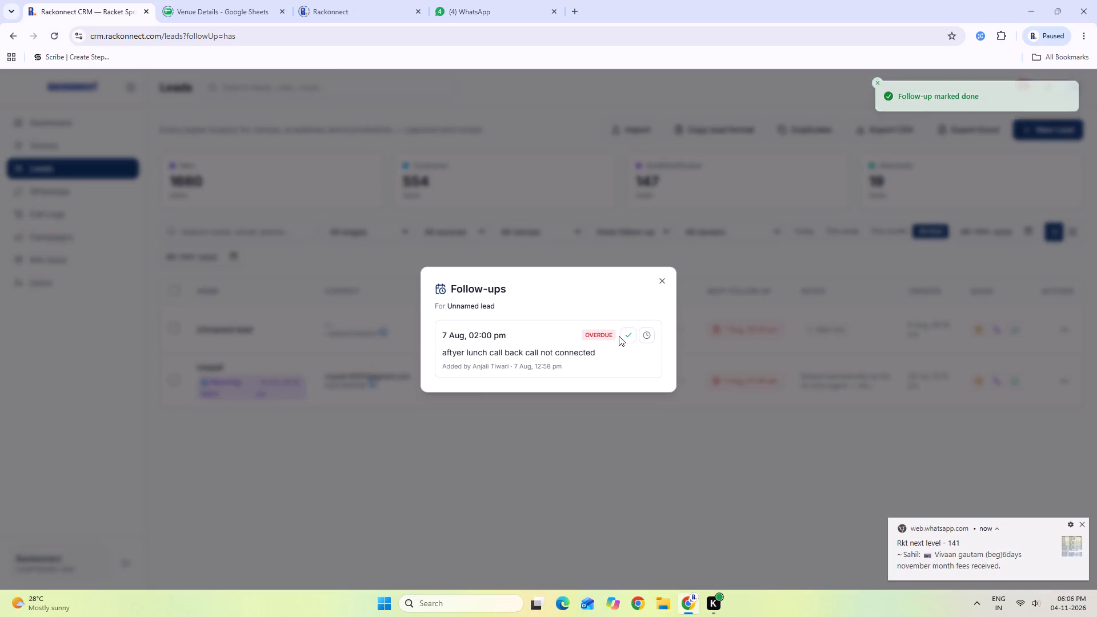
pyautogui.click(628, 338)
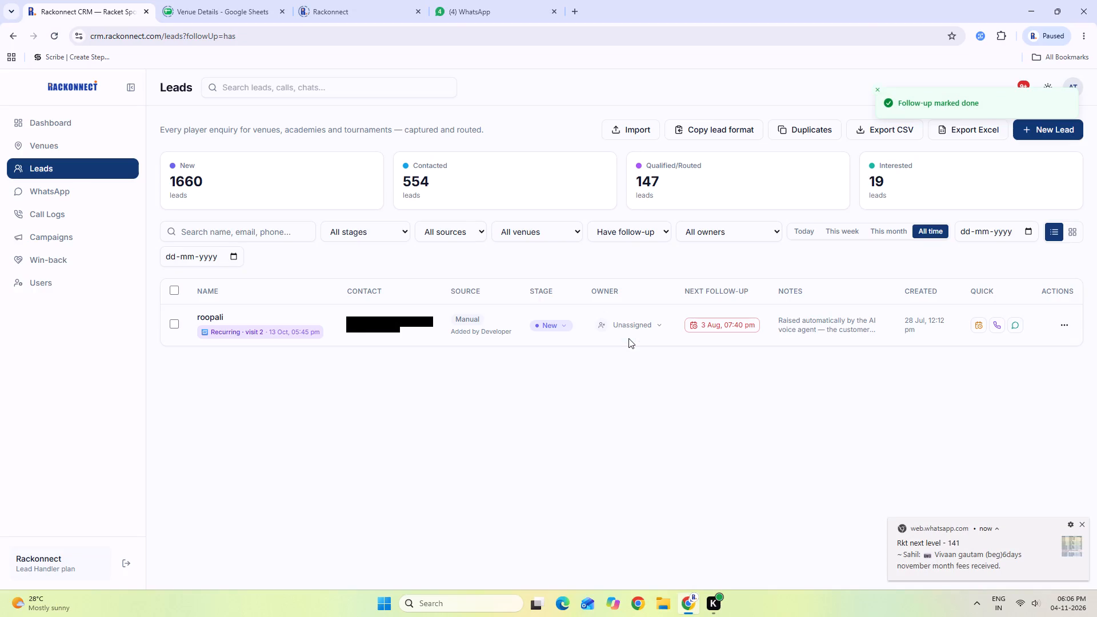
pyautogui.click(711, 322)
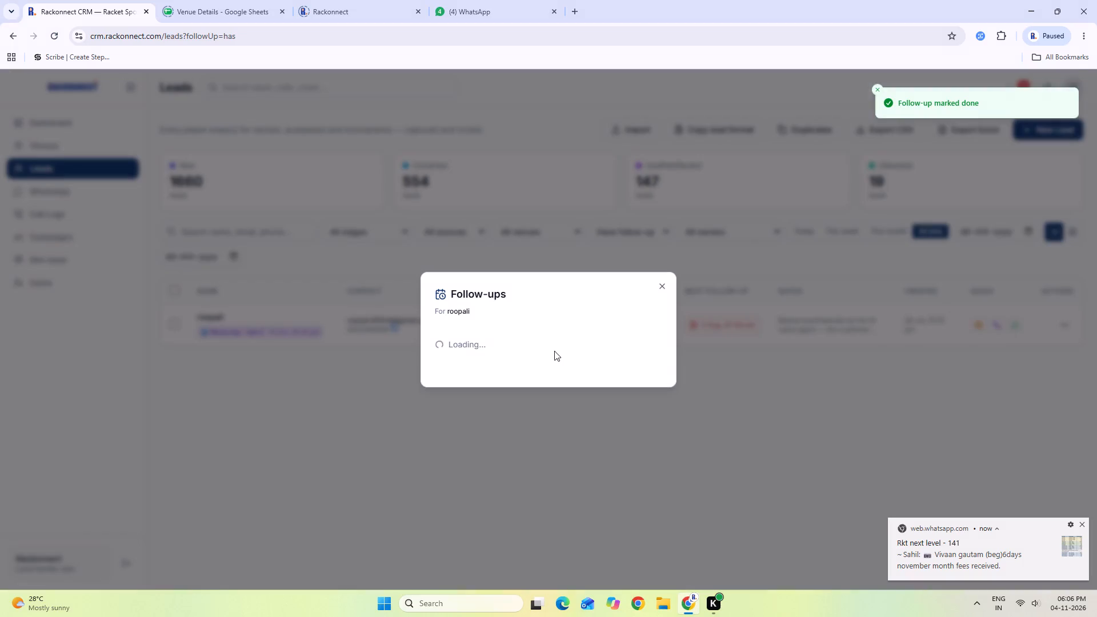
pyautogui.click(625, 337)
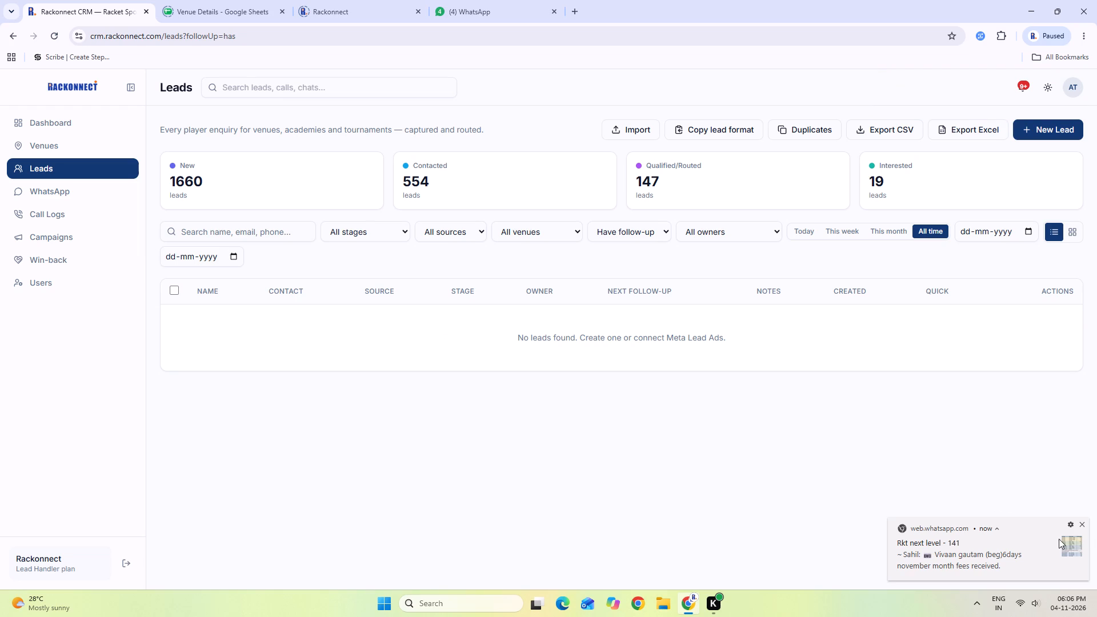
# Dismiss the WhatsApp message notification.
pyautogui.click(1080, 523)
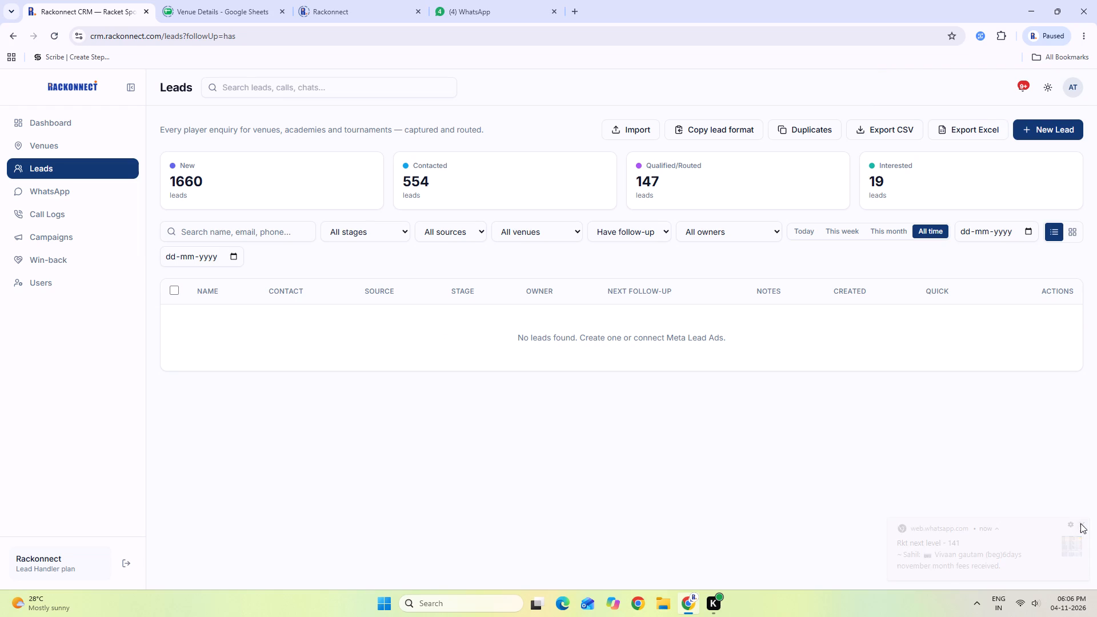